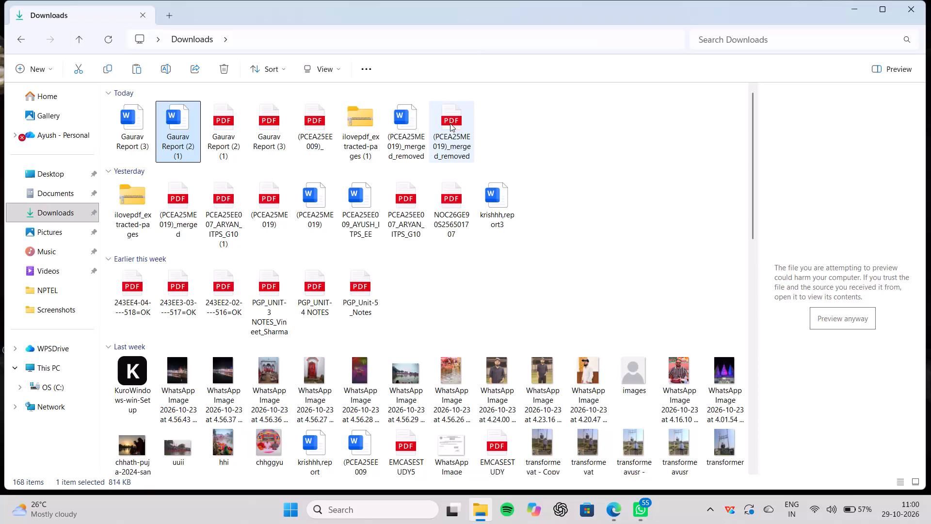
Open the merged industrial training report DOCX from today's files in the Downloads folder.
click(402, 135)
double_click(402, 135)
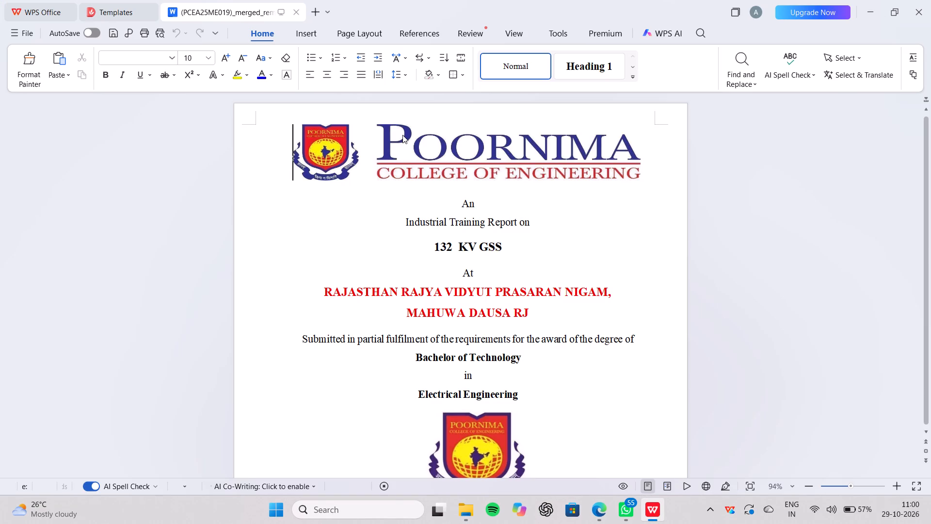
Review the report's cover page and declaration page, continuing to the training certificate page.
scroll(419, 273, down, 2)
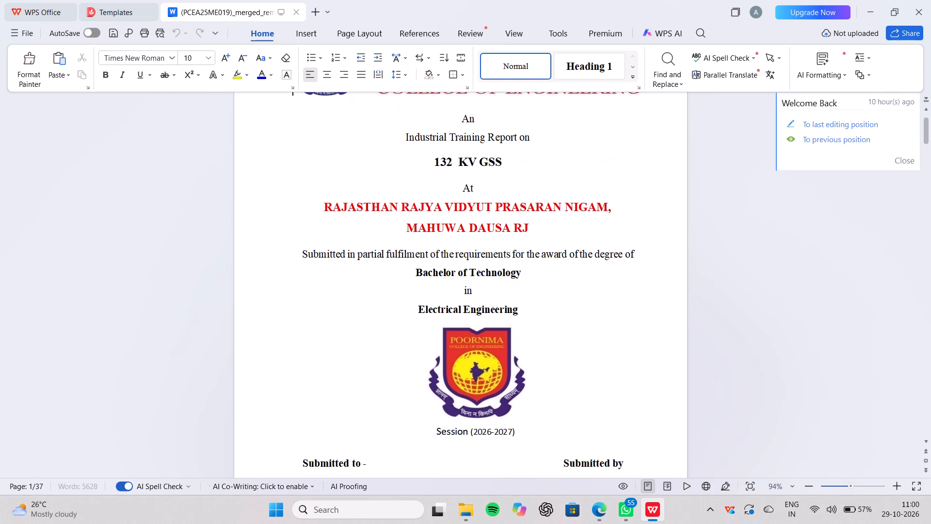
scroll(419, 273, down, 5)
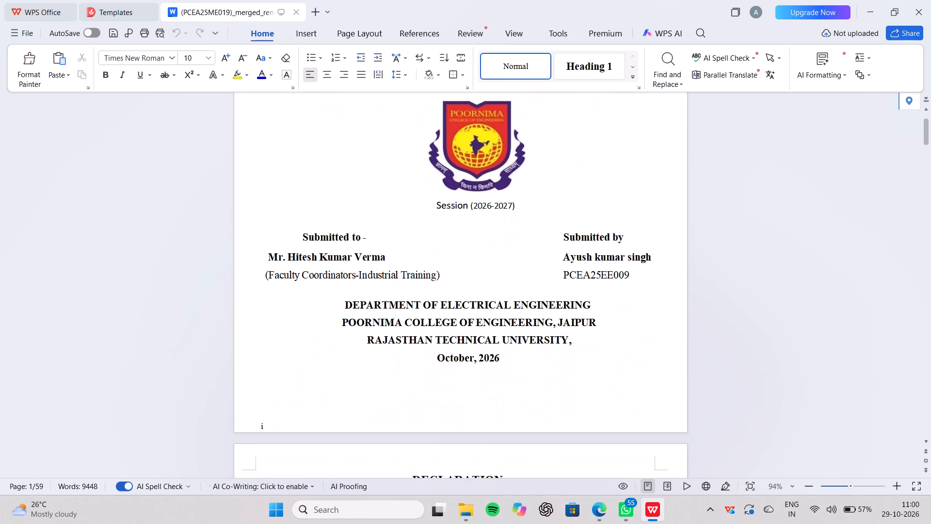
scroll(419, 273, down, 6)
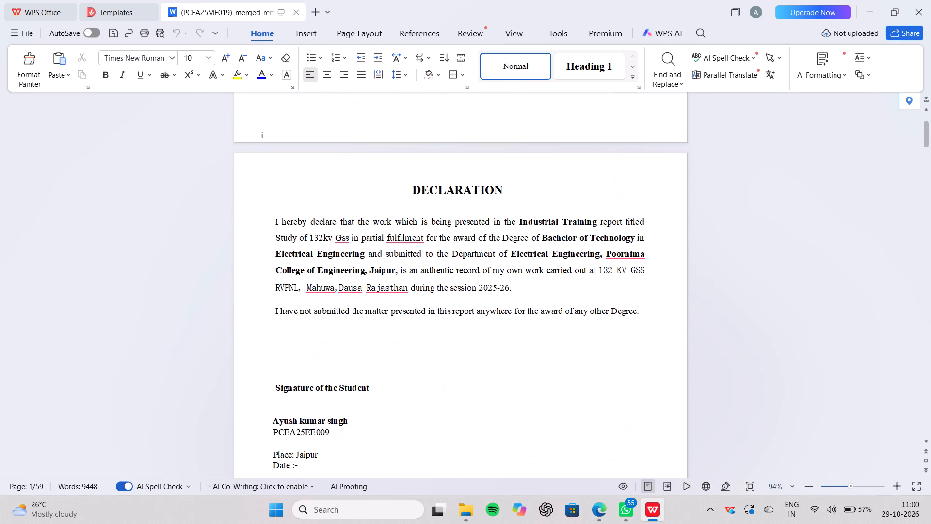
scroll(419, 273, down, 2)
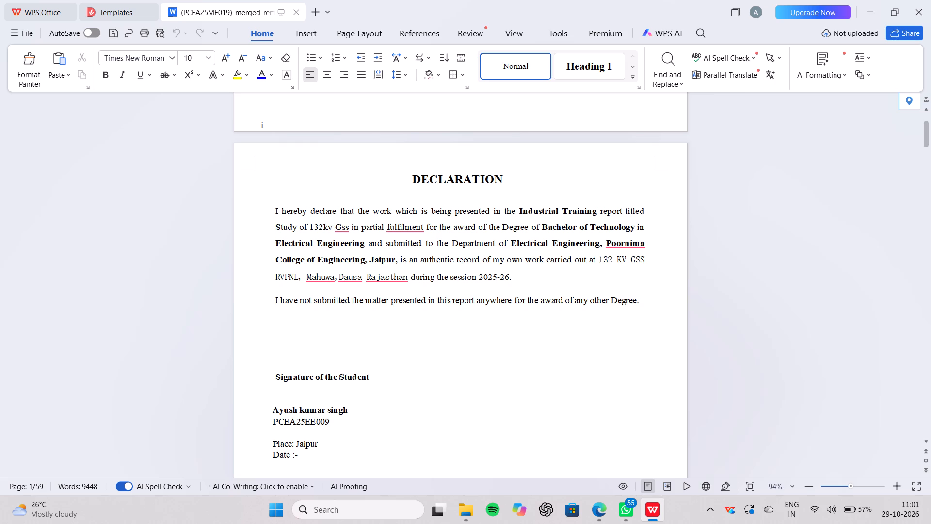
scroll(419, 273, down, 8)
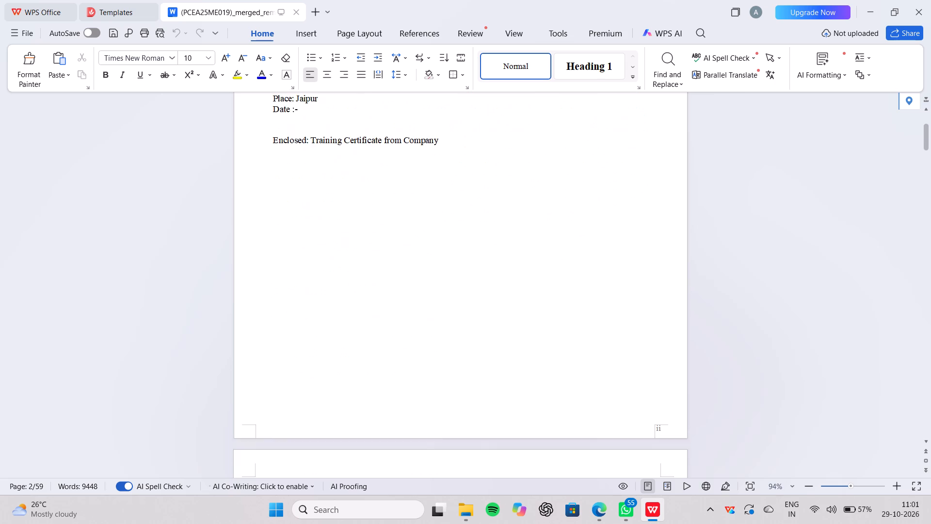
scroll(419, 273, down, 4)
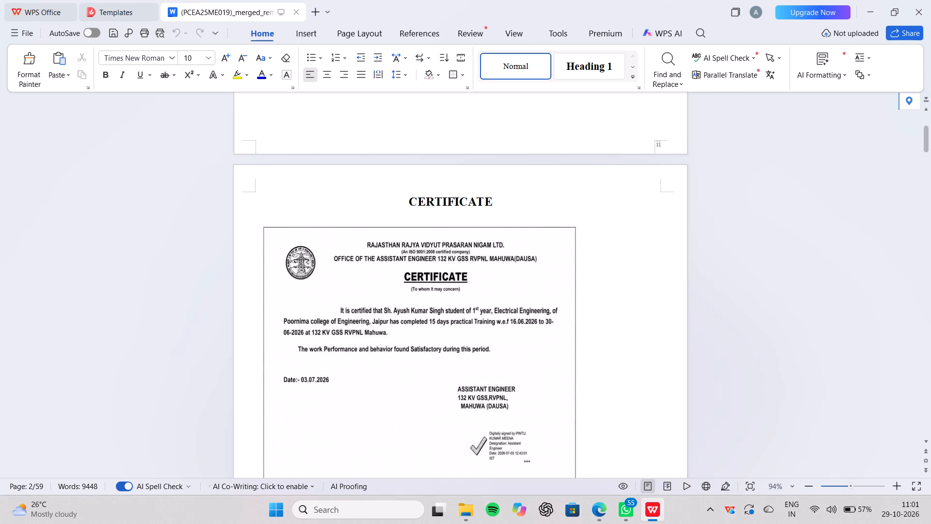
Enlarge the company training certificate picture on page 3 to about 5.29 in high and 7.02 in wide.
click(457, 345)
scroll(457, 345, down, 1)
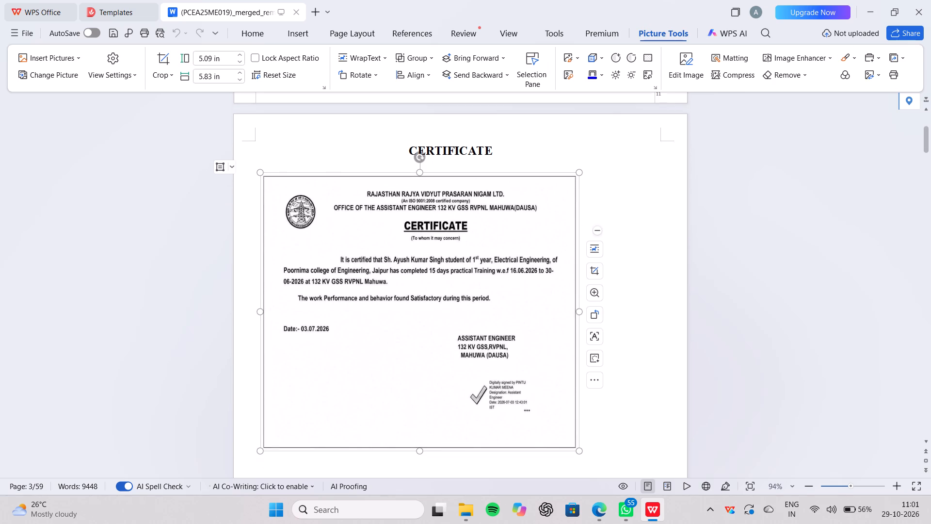
scroll(457, 345, down, 2)
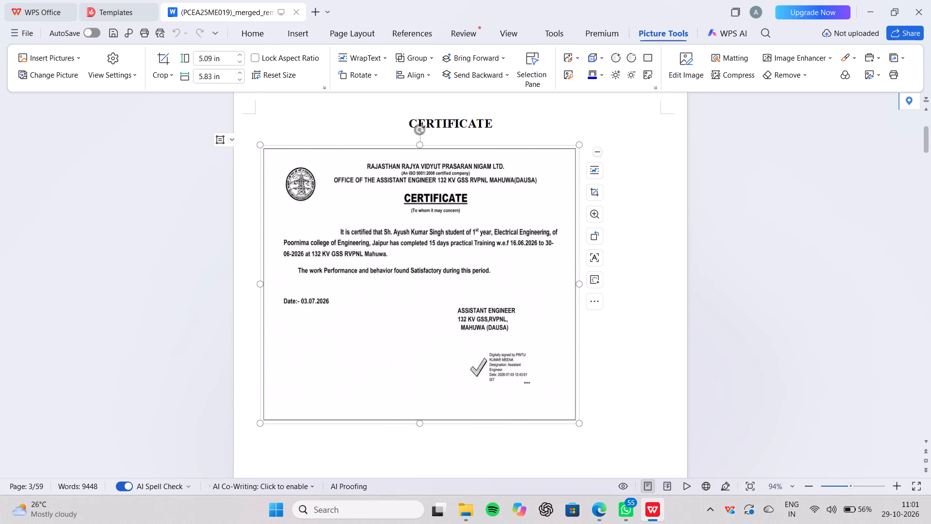
drag(578, 425, 589, 426)
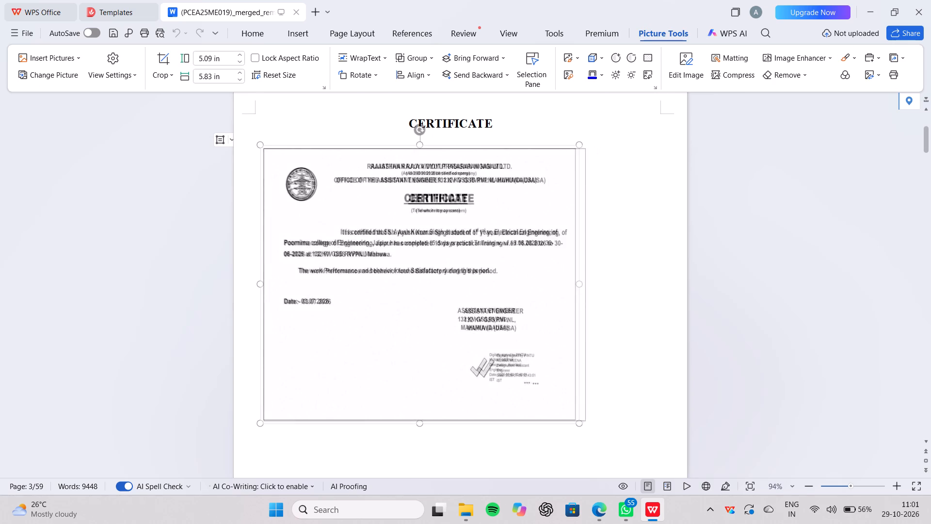
drag(589, 426, 621, 430)
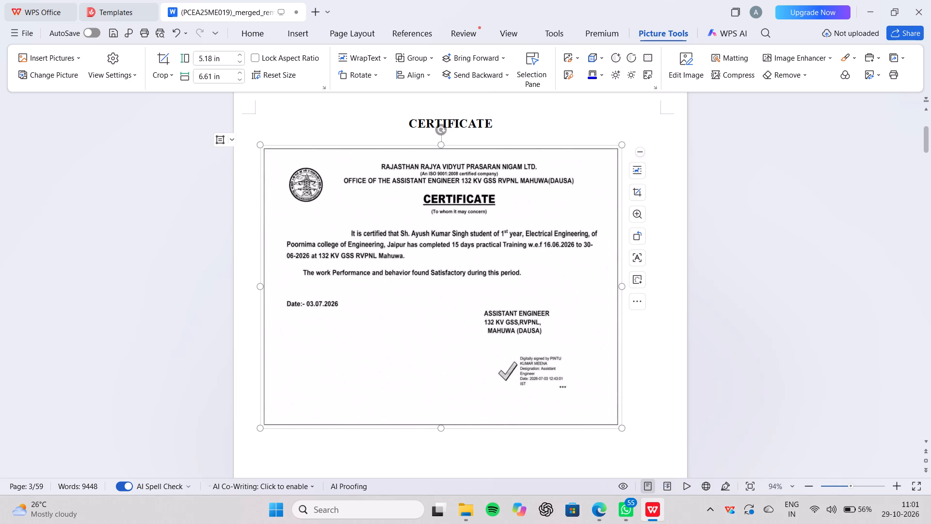
drag(621, 430, 644, 436)
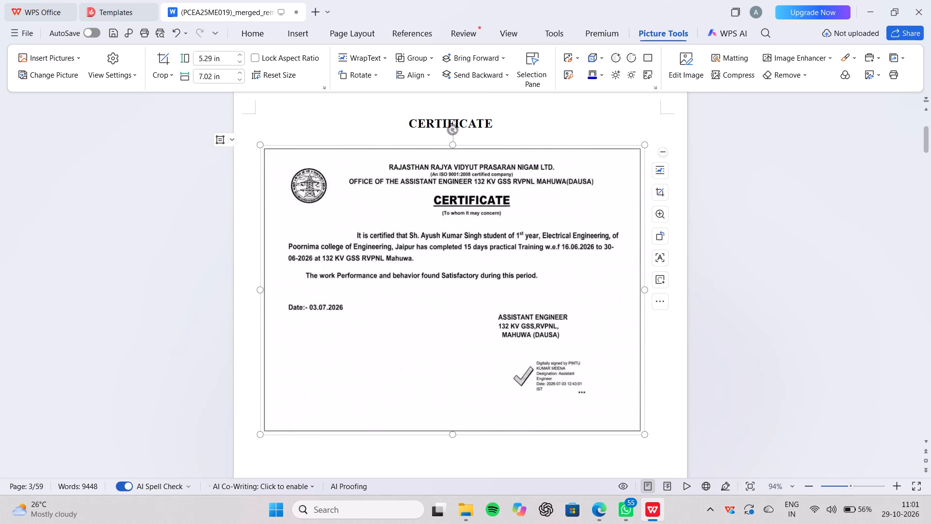
scroll(566, 367, down, 8)
scroll(566, 367, up, 8)
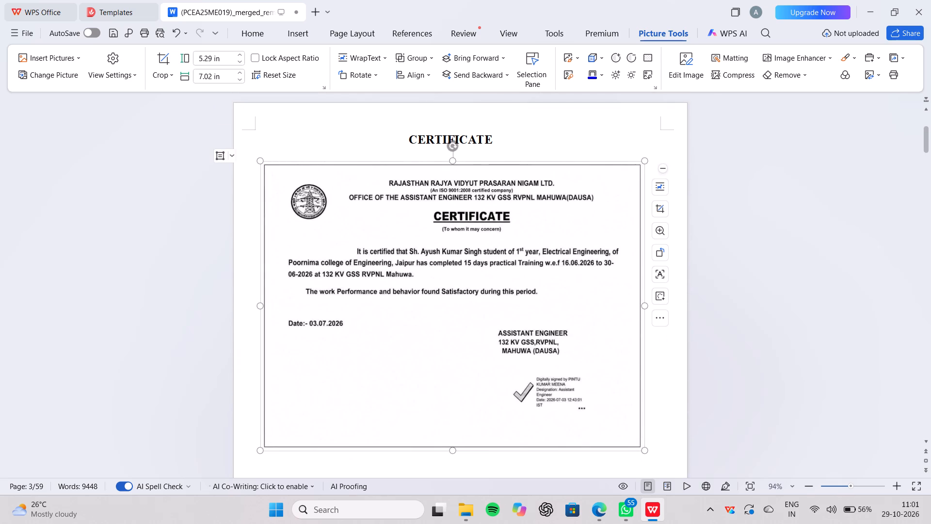
click(653, 393)
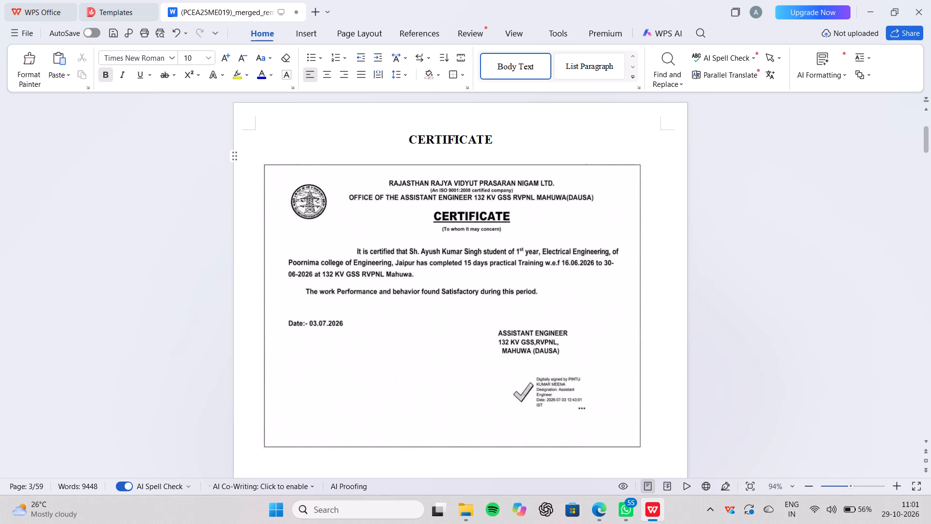
click(600, 416)
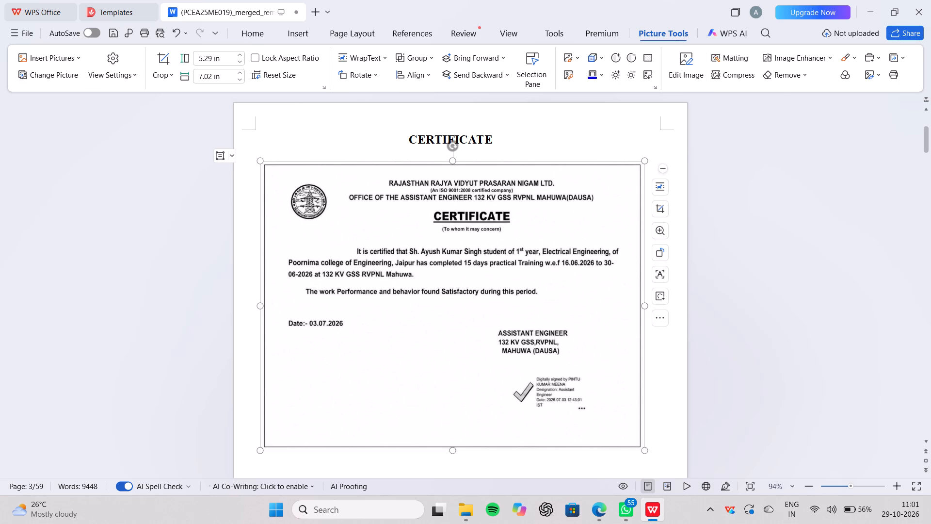
Review the front matter from the declaration through the certificates, contents and list of figures to the start of Chapter 1.
scroll(473, 327, up, 4)
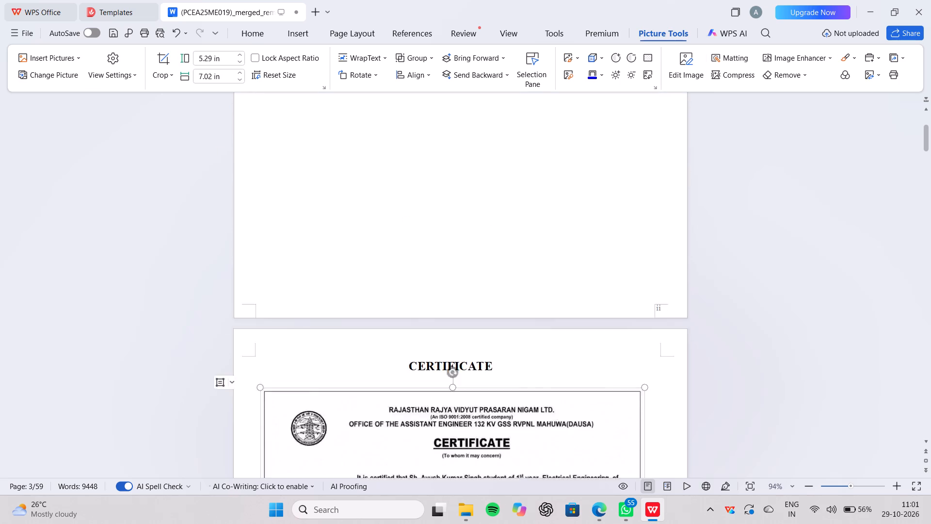
scroll(473, 327, up, 4)
scroll(473, 327, down, 3)
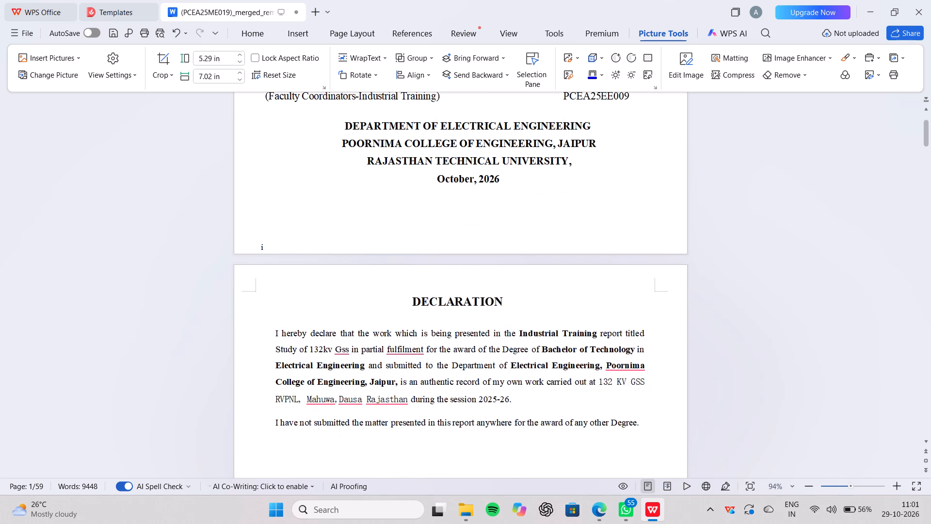
scroll(473, 327, down, 15)
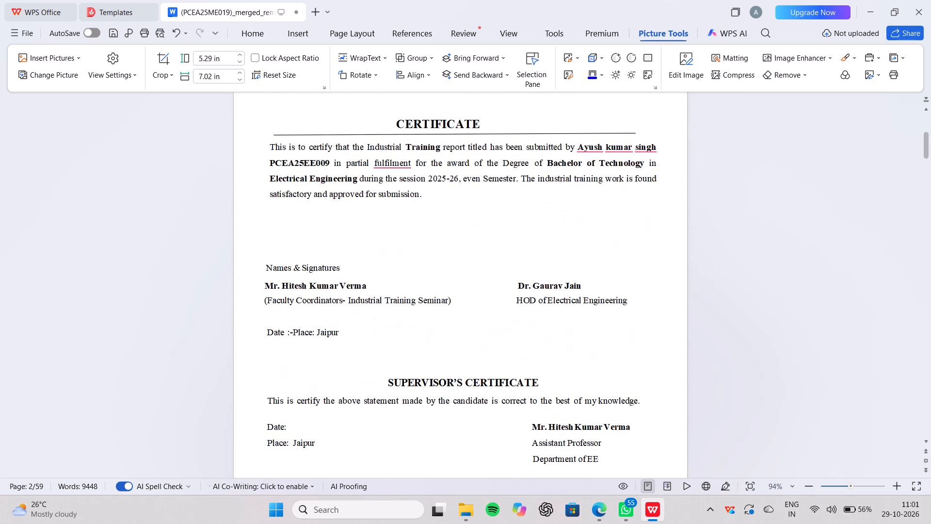
scroll(473, 327, down, 11)
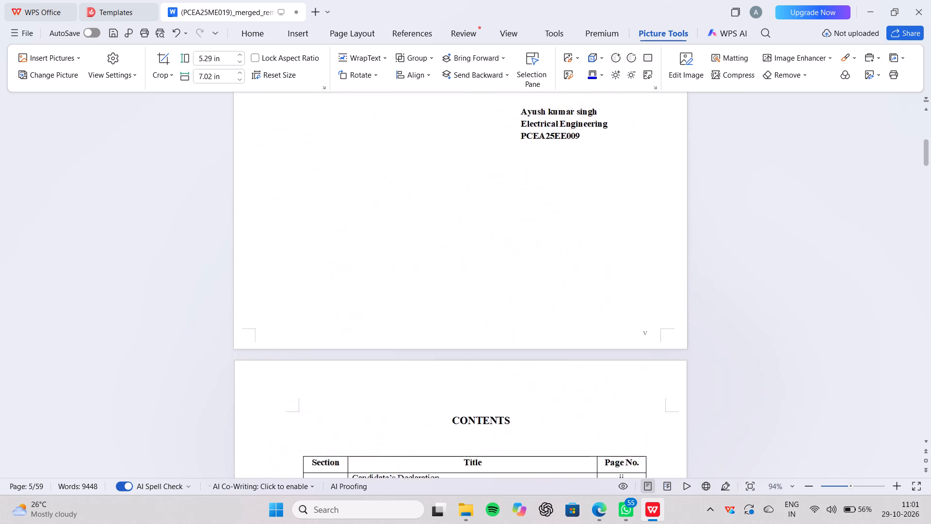
scroll(473, 327, down, 9)
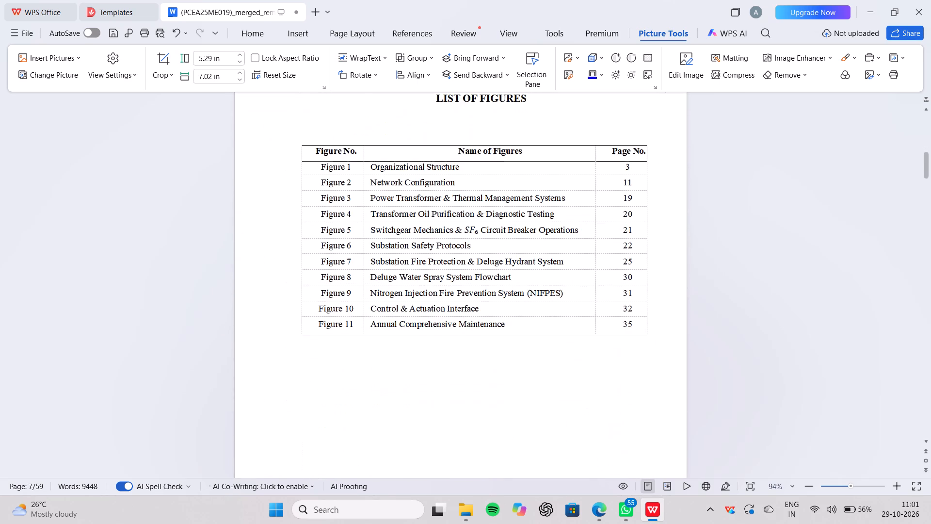
scroll(473, 327, down, 6)
scroll(473, 327, up, 1)
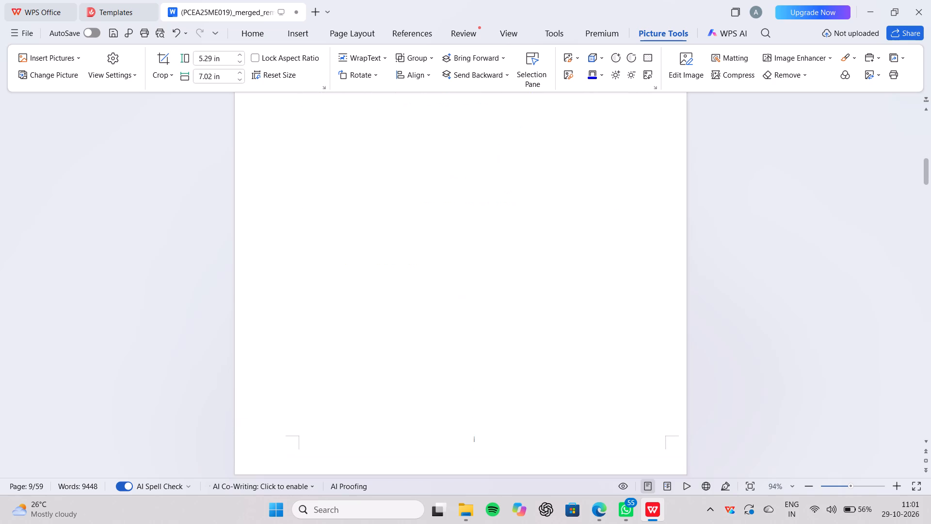
scroll(473, 327, up, 3)
scroll(473, 327, down, 3)
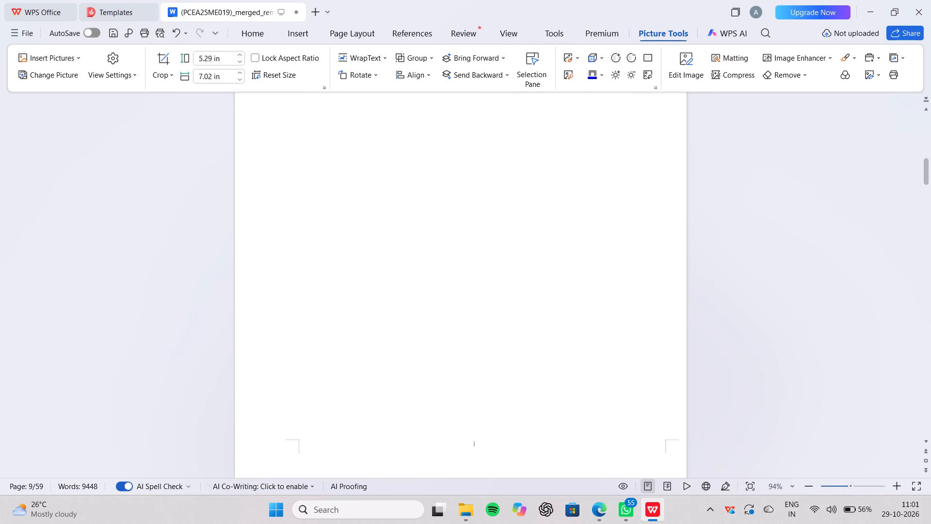
scroll(473, 327, down, 5)
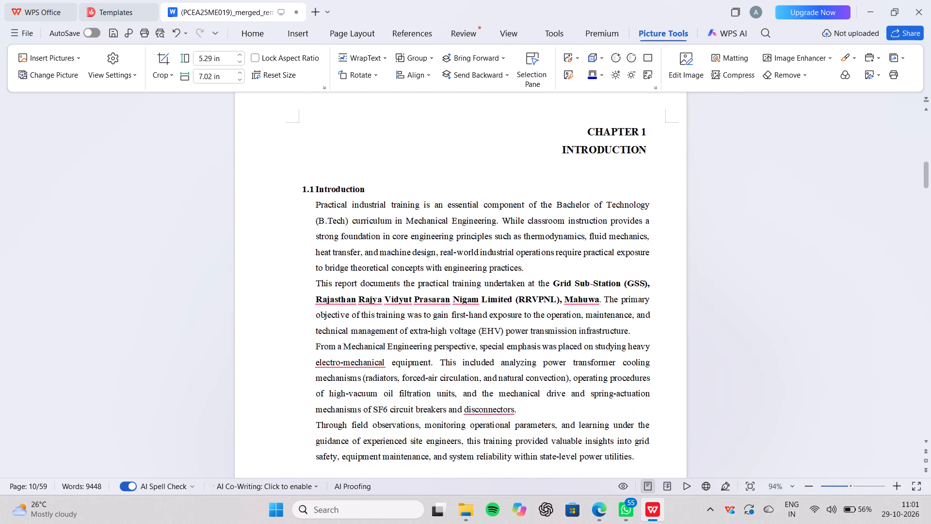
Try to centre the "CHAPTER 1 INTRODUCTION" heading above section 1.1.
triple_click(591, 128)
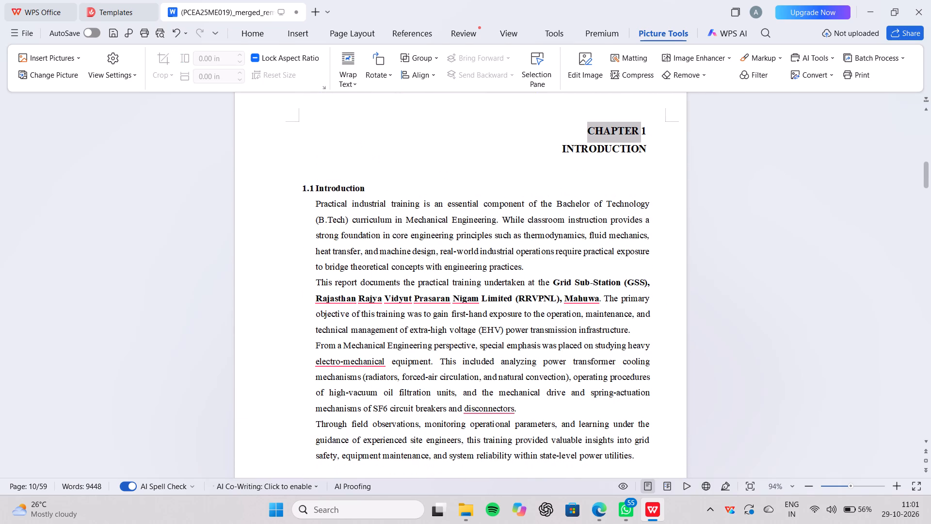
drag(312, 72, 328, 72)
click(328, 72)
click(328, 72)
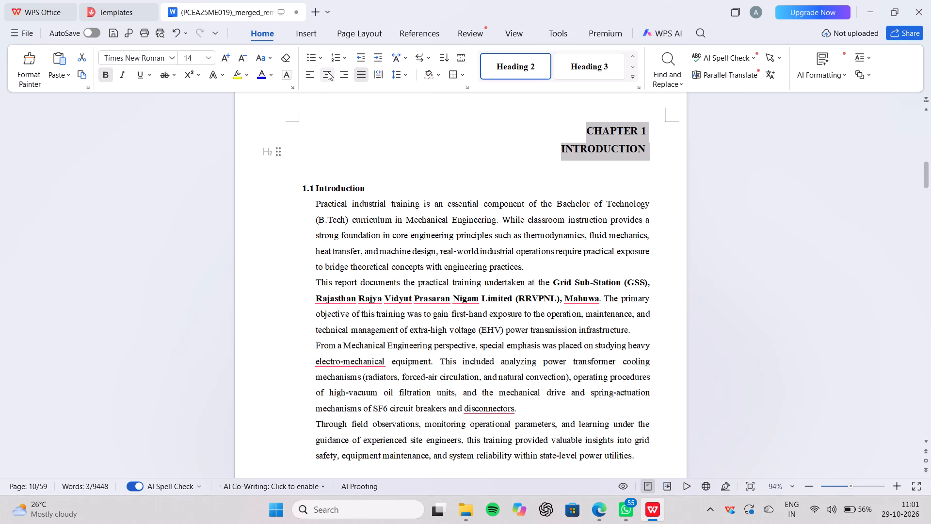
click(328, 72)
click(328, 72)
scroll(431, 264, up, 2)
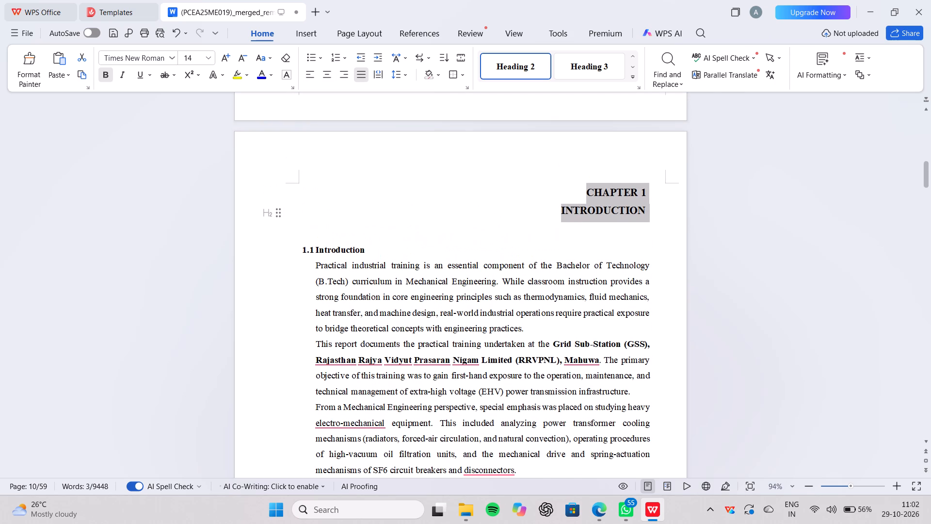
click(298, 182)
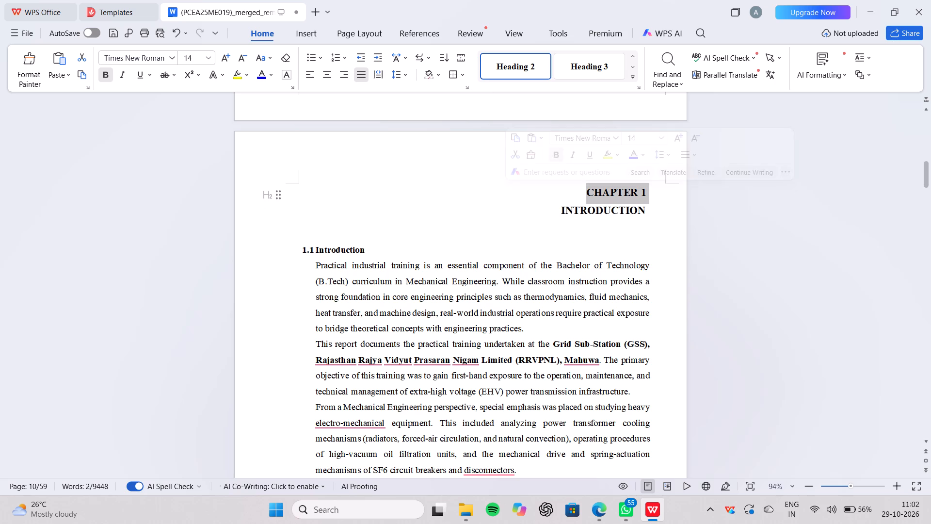
Review the layout and paragraph alignment of Chapter 1, from section 1.1 through 1.7 Conclusion to the Chapter 2 heading.
scroll(405, 391, down, 9)
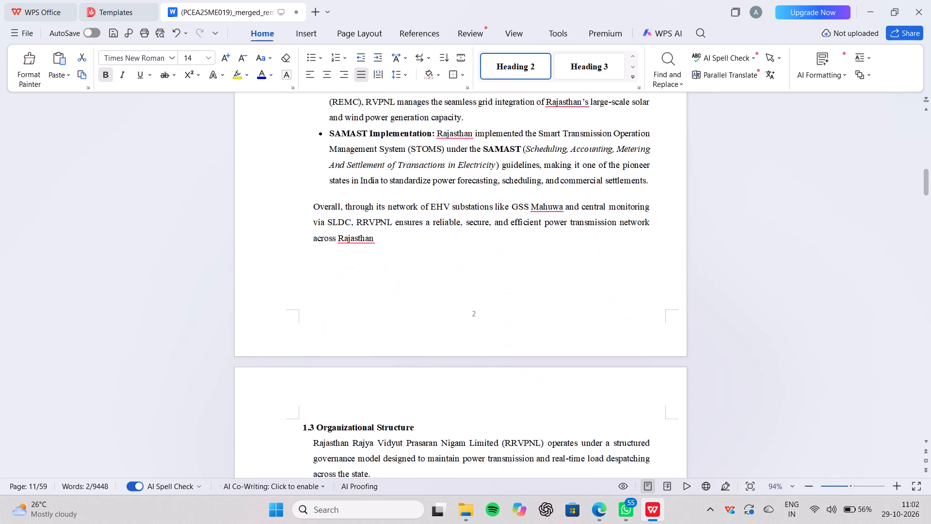
scroll(405, 391, down, 7)
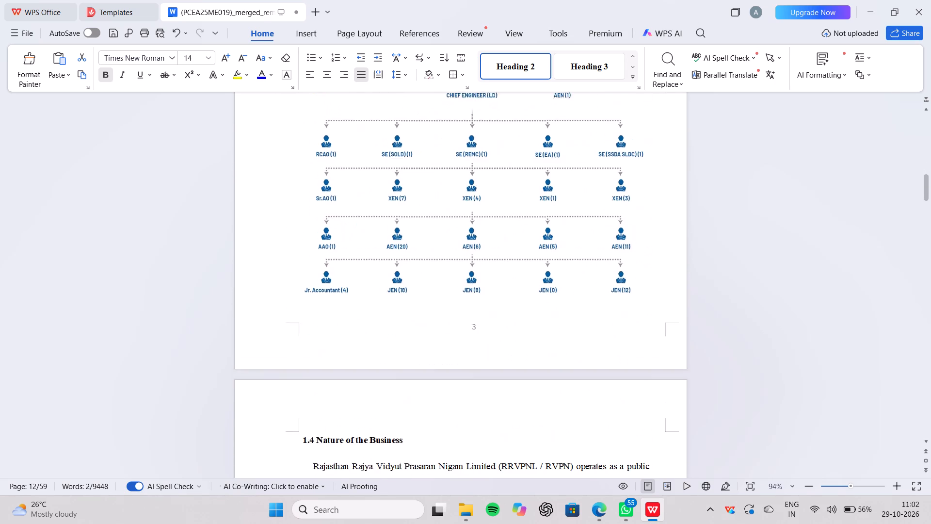
scroll(405, 391, down, 10)
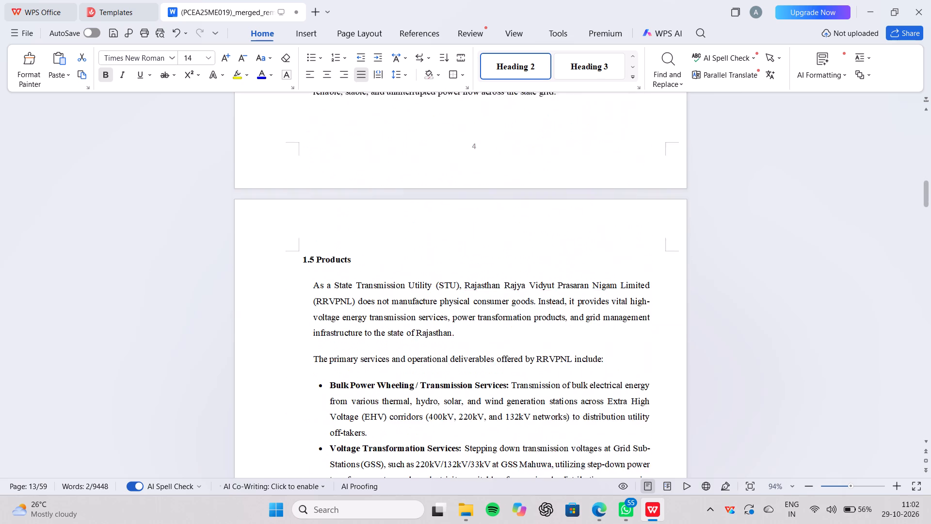
scroll(405, 391, down, 3)
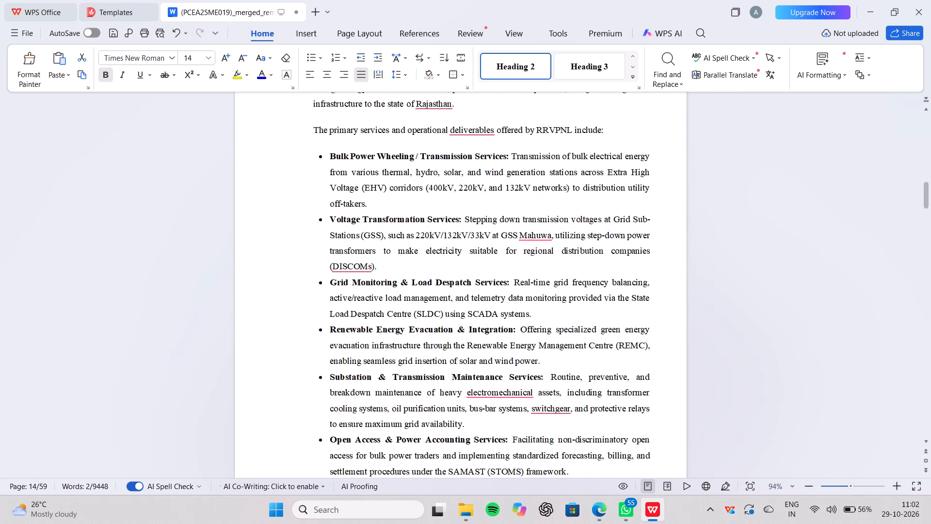
scroll(405, 391, down, 3)
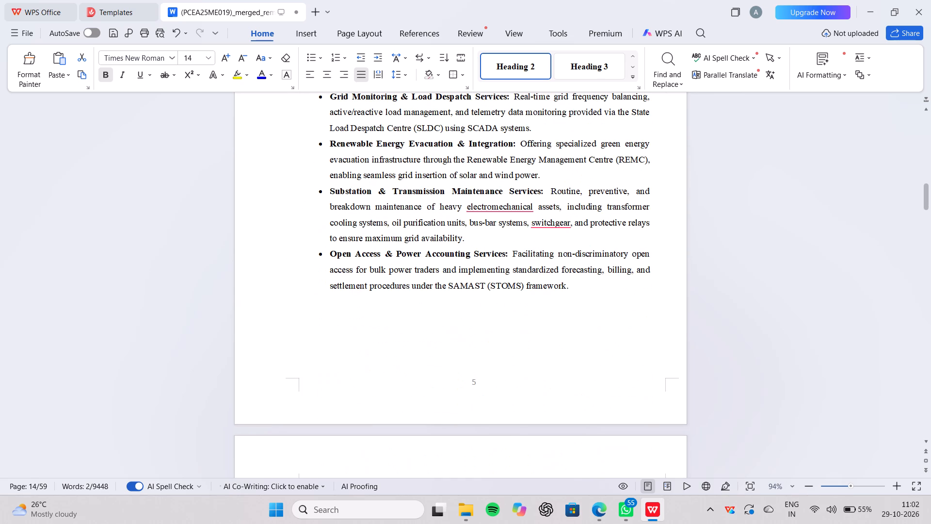
triple_click(544, 272)
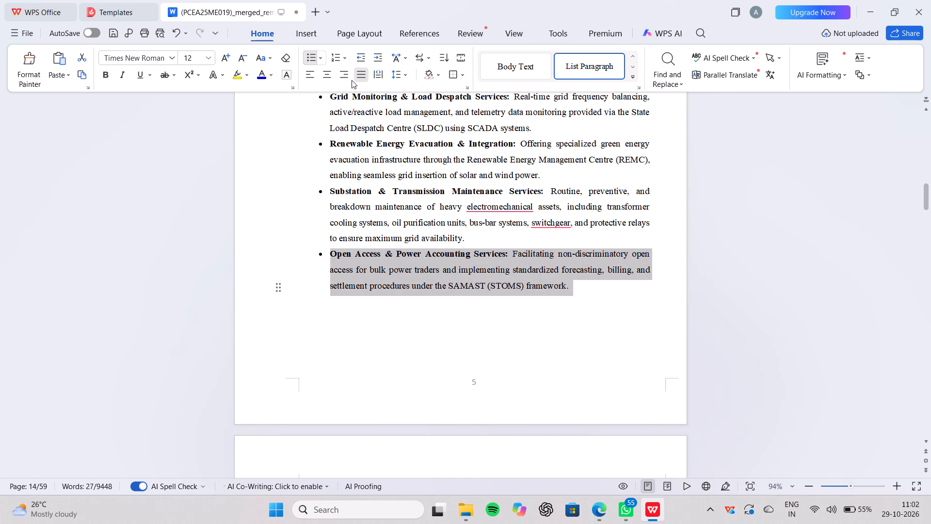
scroll(442, 278, down, 8)
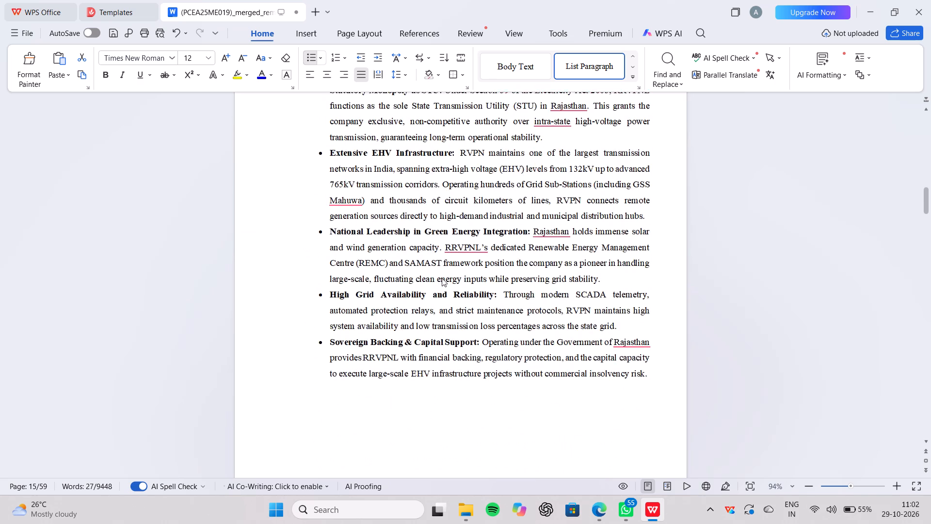
scroll(442, 278, down, 6)
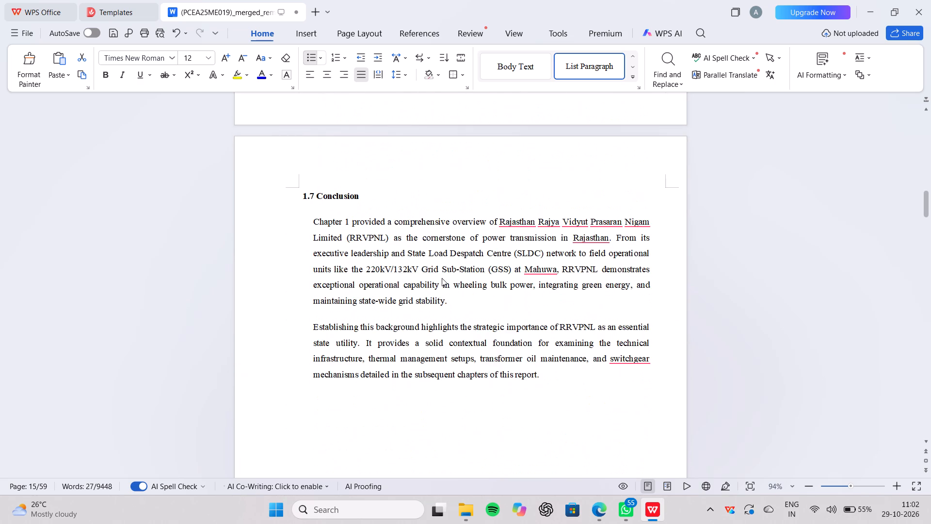
scroll(442, 278, down, 7)
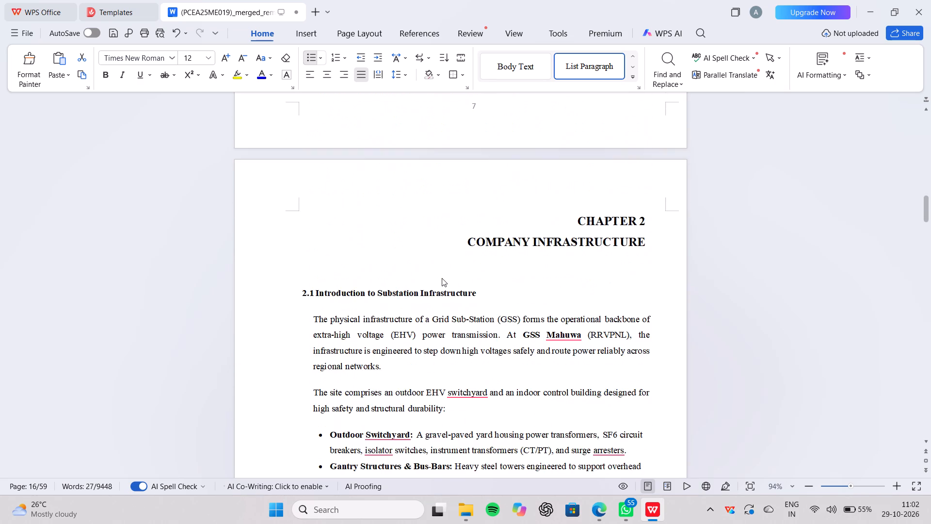
Review the layout of sections 2.1 and 2.2, continuing to the "Protection, Metering & Testing Wing" part.
scroll(442, 278, down, 4)
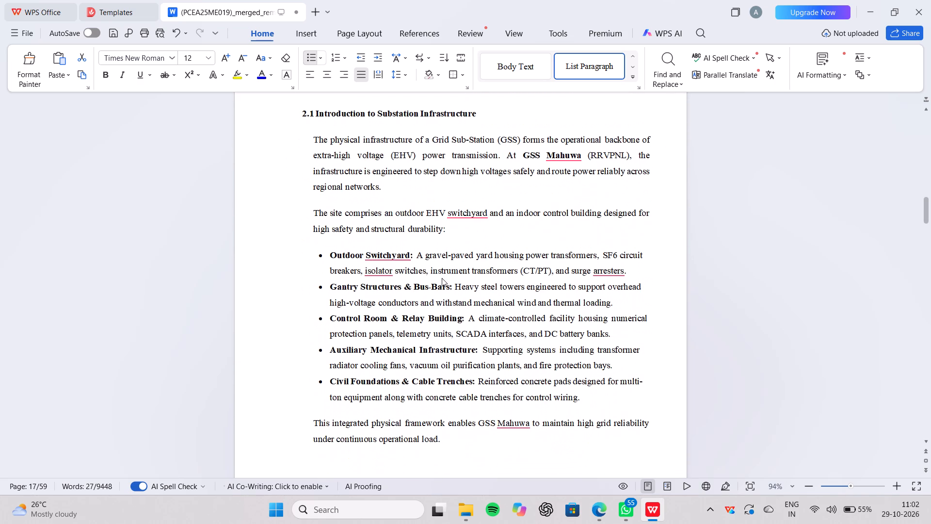
scroll(442, 278, down, 5)
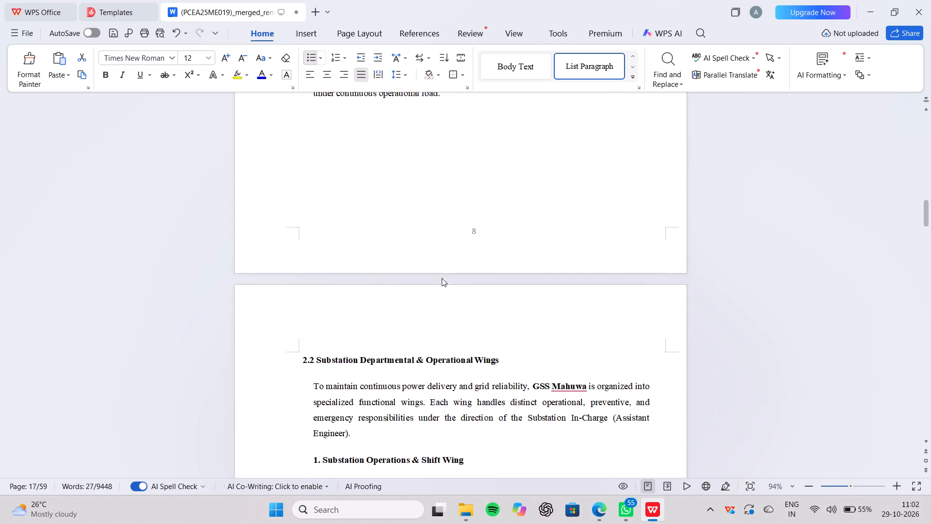
scroll(442, 278, down, 5)
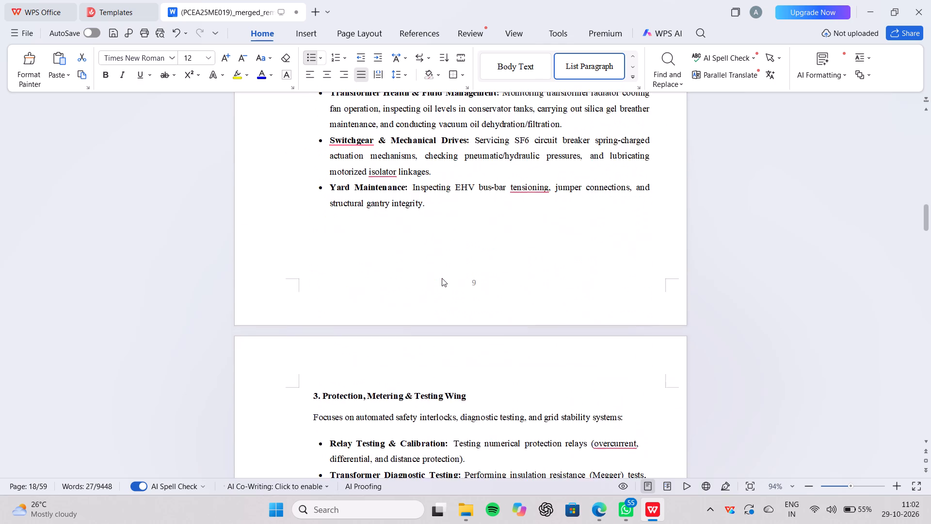
scroll(442, 278, down, 3)
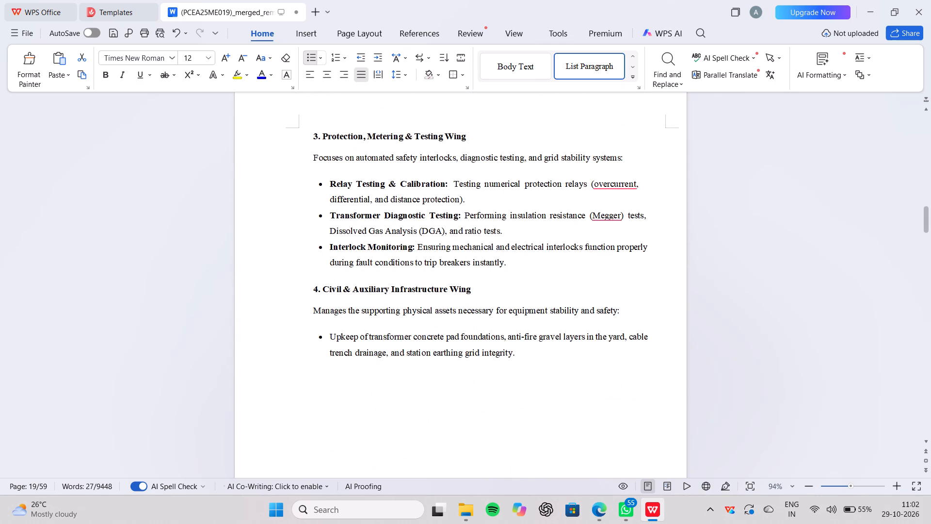
Justify the text from below "3. Protection, Metering & Testing Wing" through the last bullet of "4. Civil & Auxiliary Infrastructure Wing".
drag(314, 156, 386, 206)
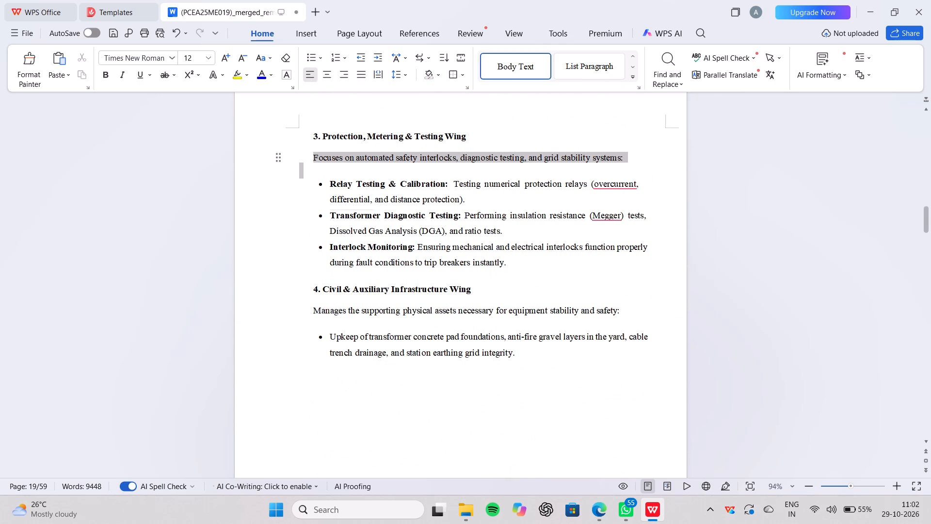
drag(386, 206, 551, 349)
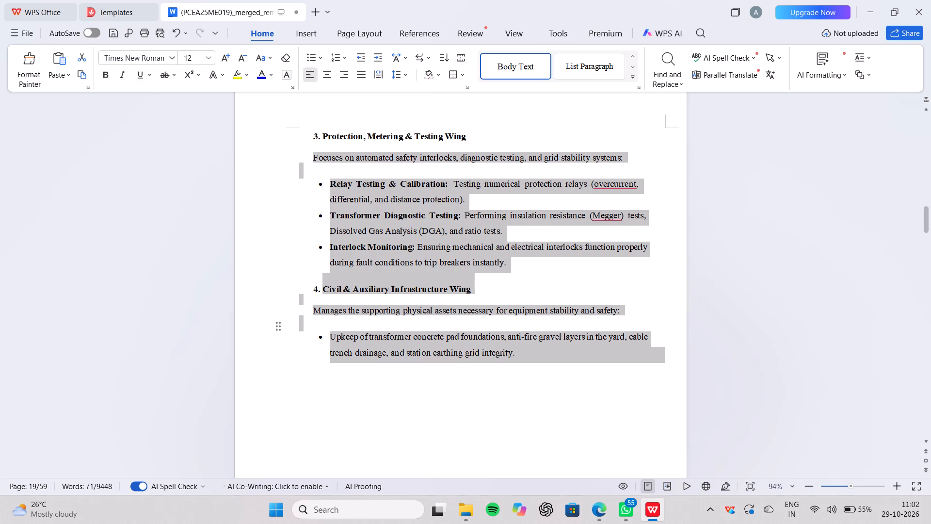
drag(551, 349, 552, 352)
click(368, 74)
click(516, 424)
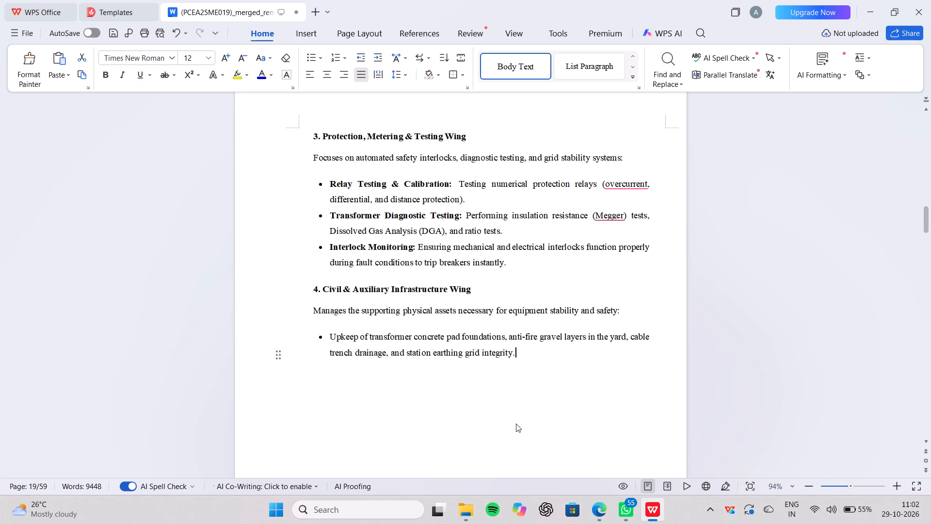
Review the remaining Chapter 2 pages from section 2.3 to 2.6 Conclusion for layout and alignment.
scroll(495, 359, down, 6)
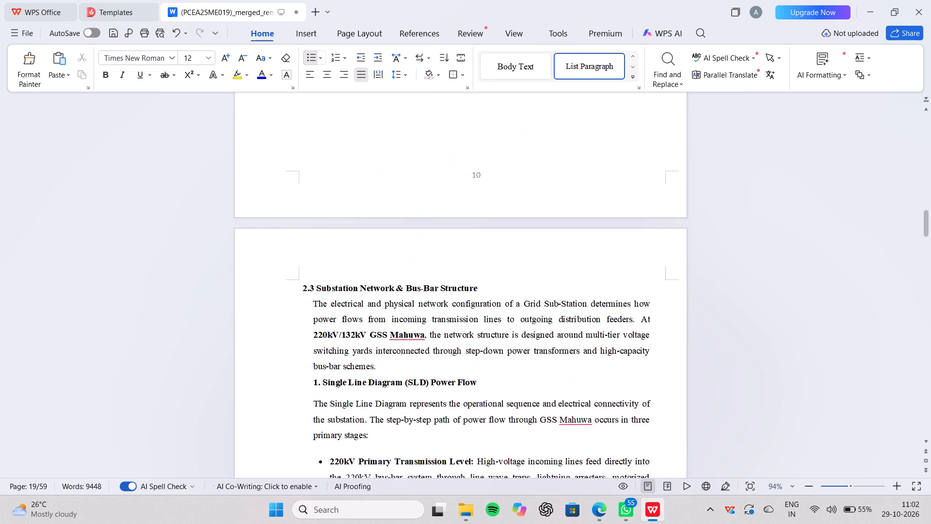
scroll(495, 359, down, 12)
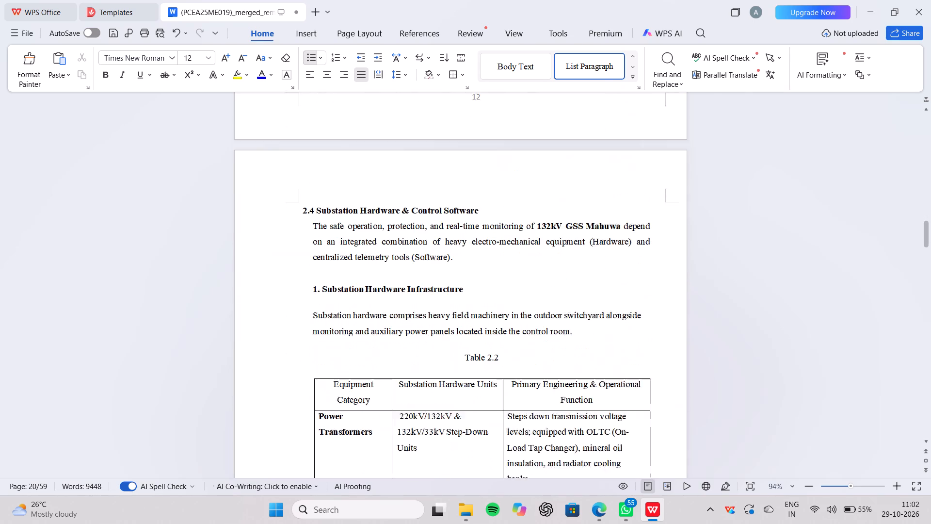
scroll(495, 359, down, 10)
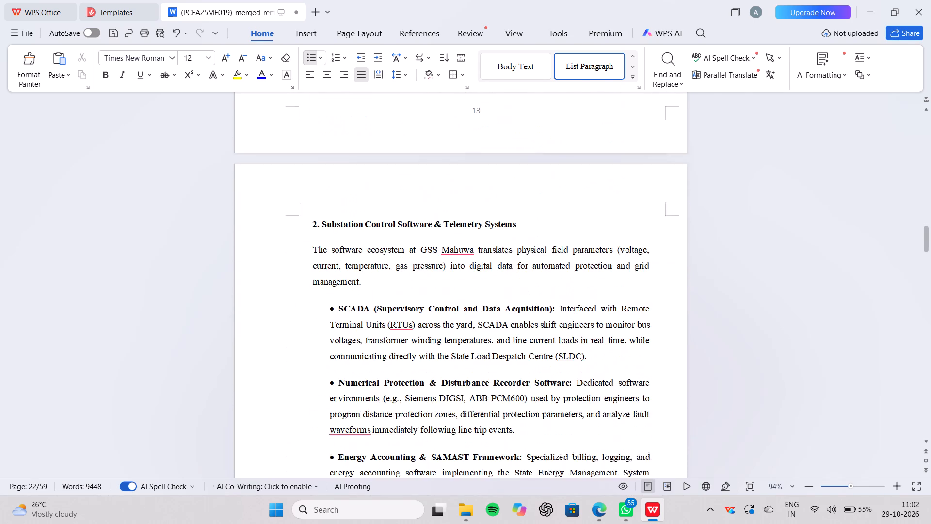
scroll(495, 359, down, 9)
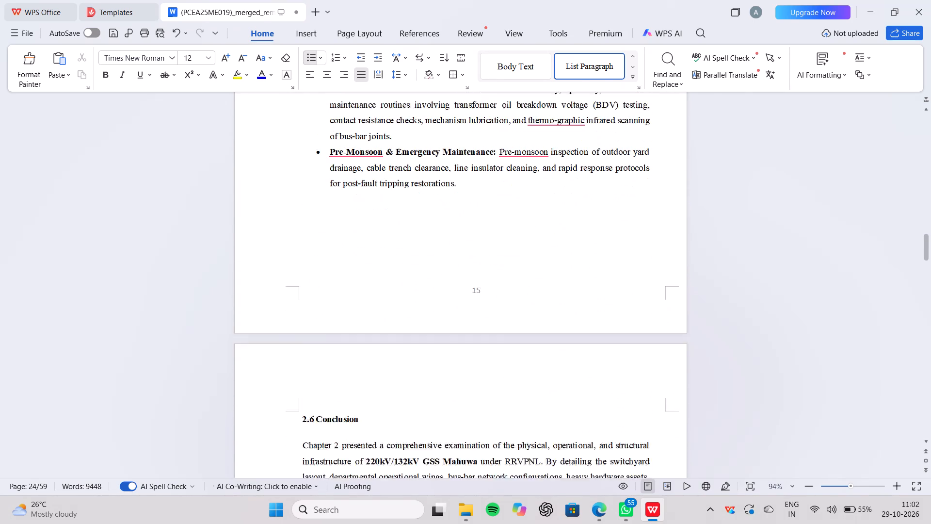
Review the pages and figures on transformers, oil purification and switchgear, continuing to the Permit-To-Work safety protocols part.
scroll(495, 359, down, 10)
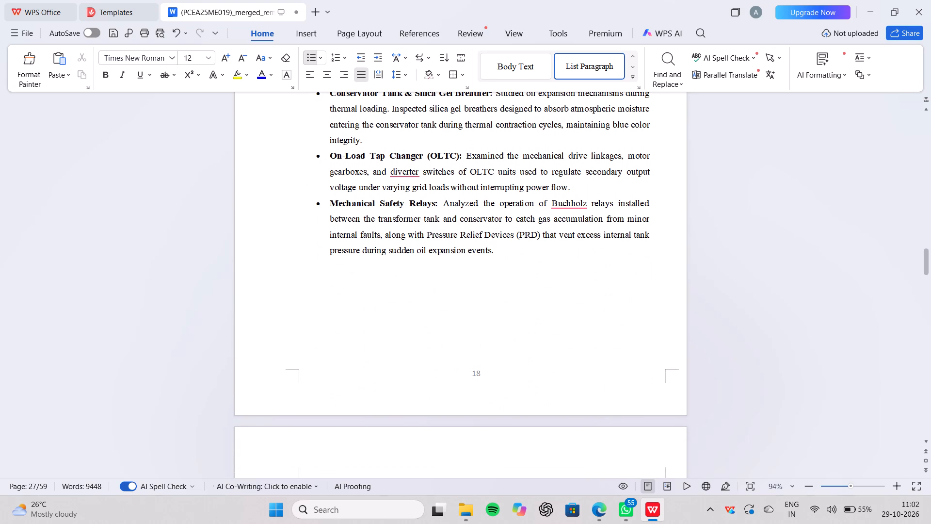
scroll(495, 359, down, 4)
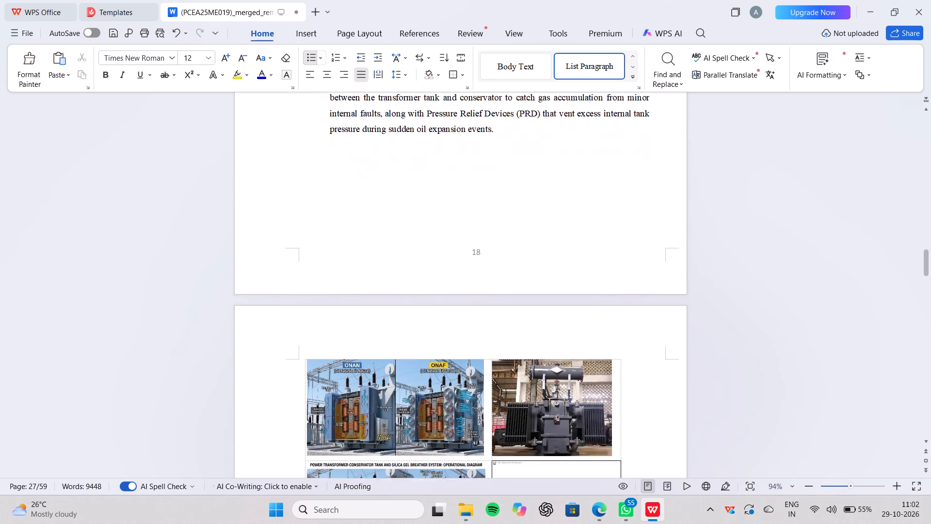
scroll(495, 359, down, 7)
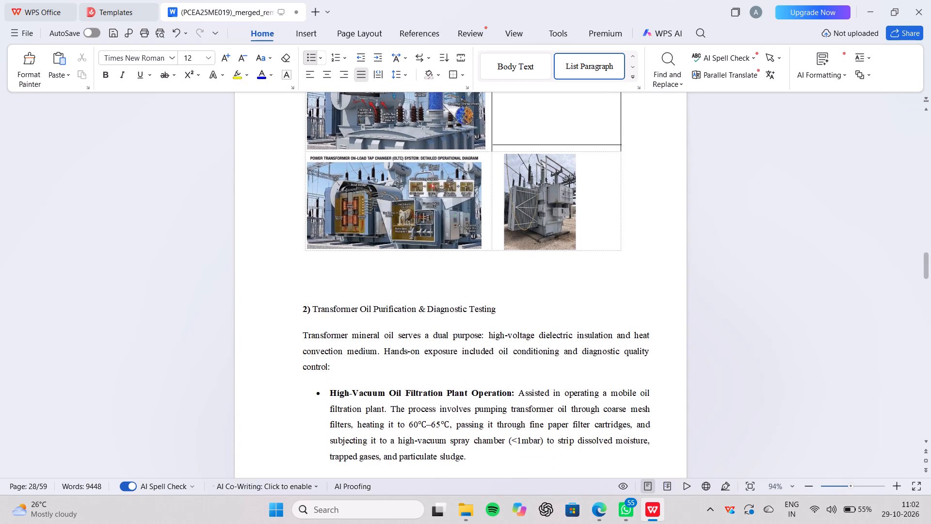
scroll(495, 359, down, 5)
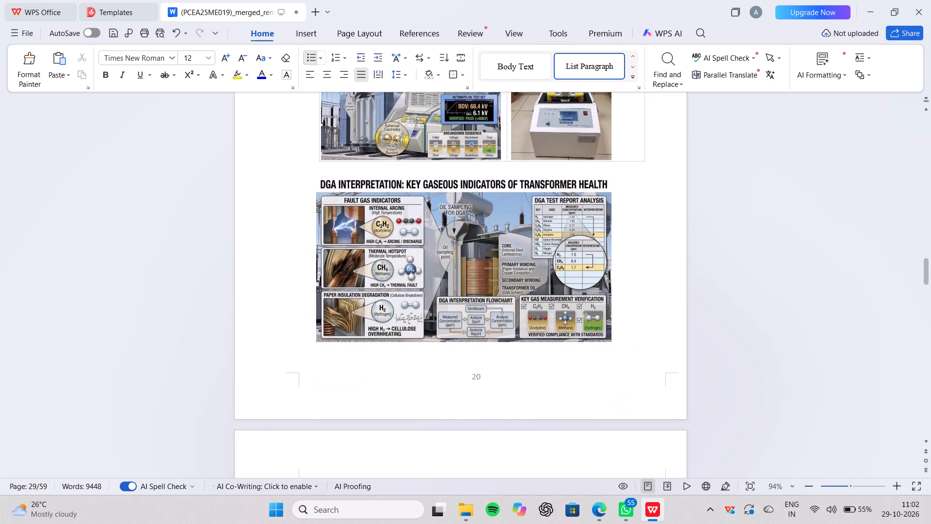
scroll(495, 359, down, 2)
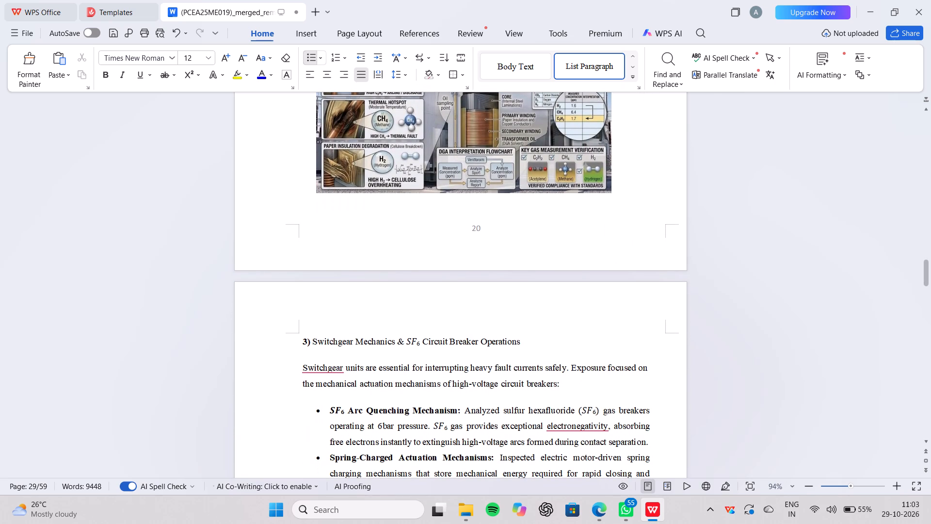
scroll(495, 359, down, 7)
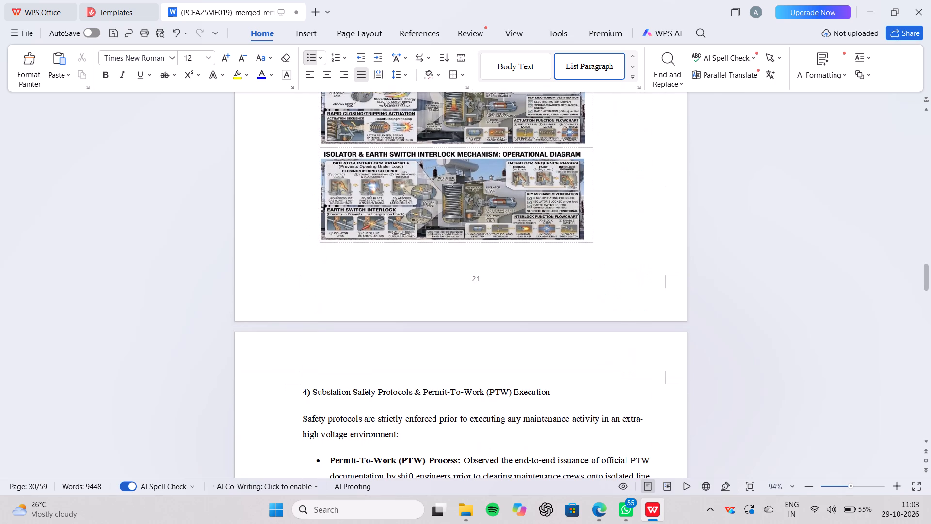
Go back through the report to the Acknowledgement page and review its text.
scroll(495, 359, up, 14)
scroll(495, 359, up, 14)
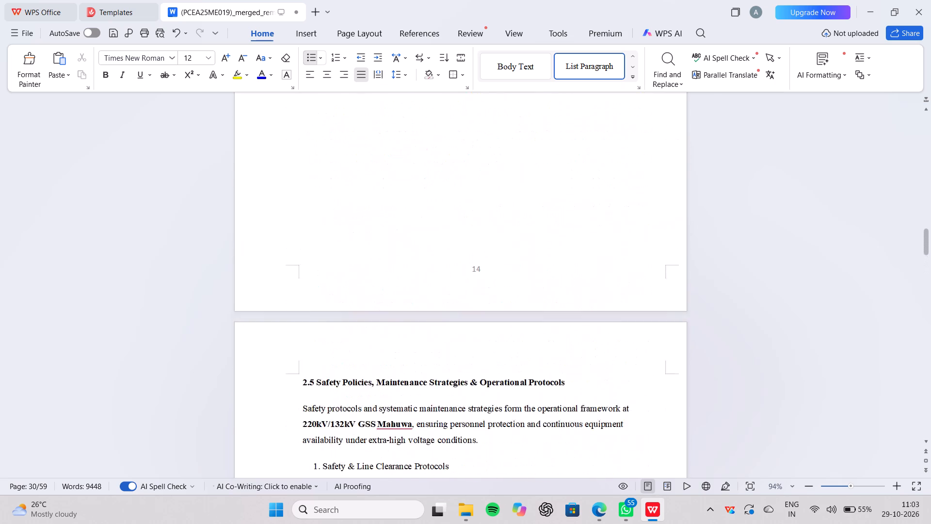
scroll(495, 359, up, 19)
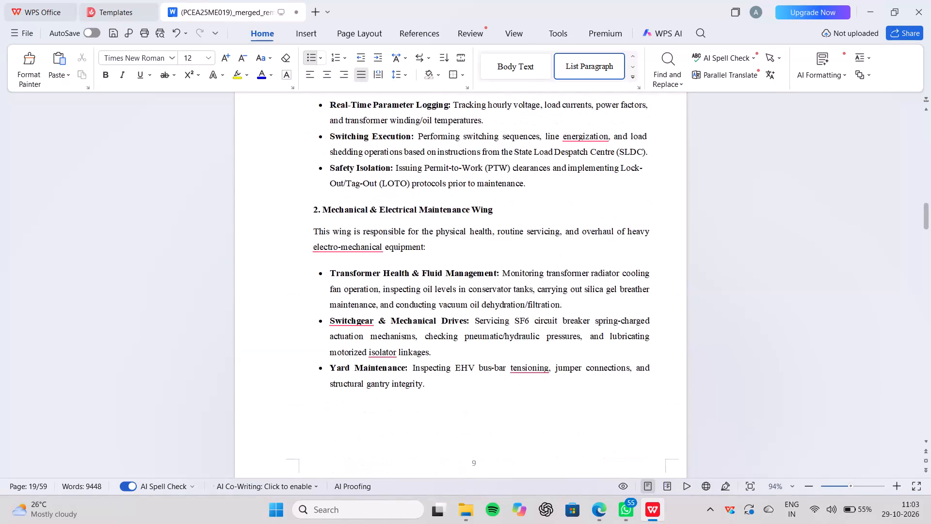
scroll(495, 359, up, 19)
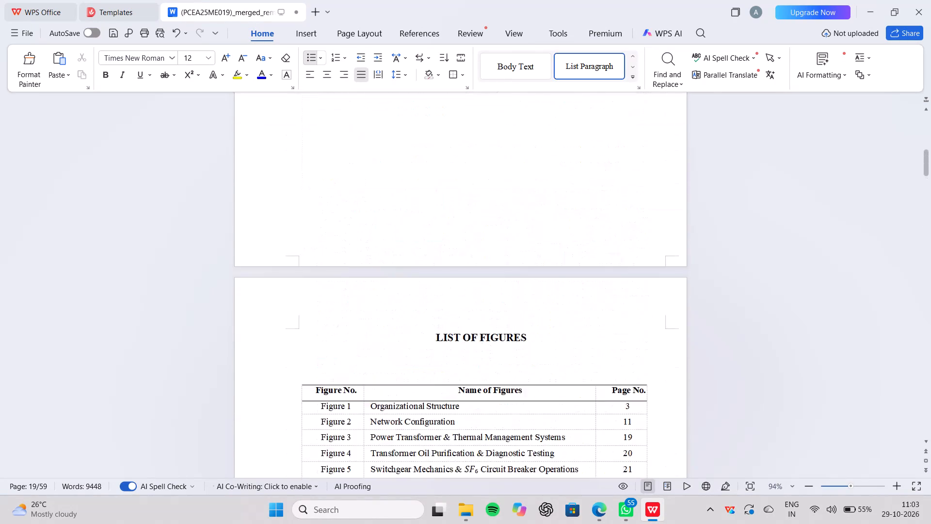
scroll(495, 359, up, 4)
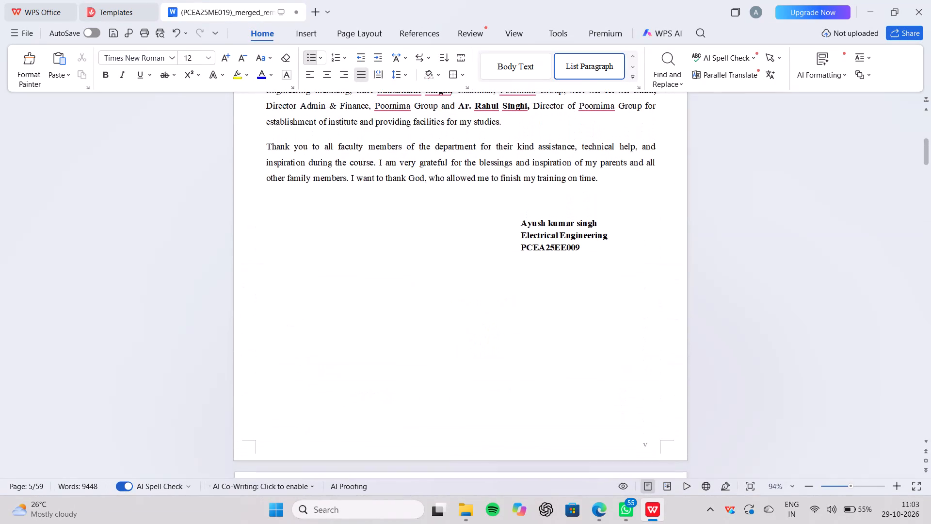
scroll(495, 359, up, 5)
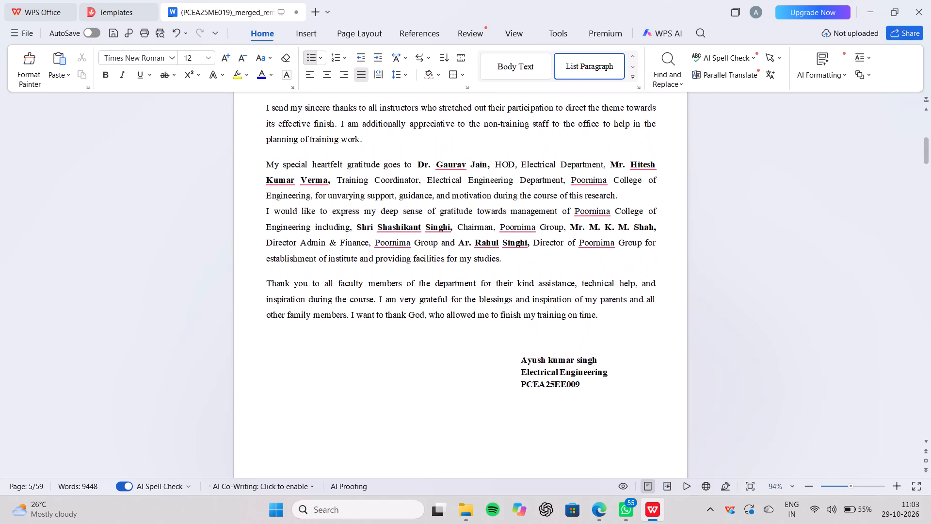
scroll(495, 359, up, 3)
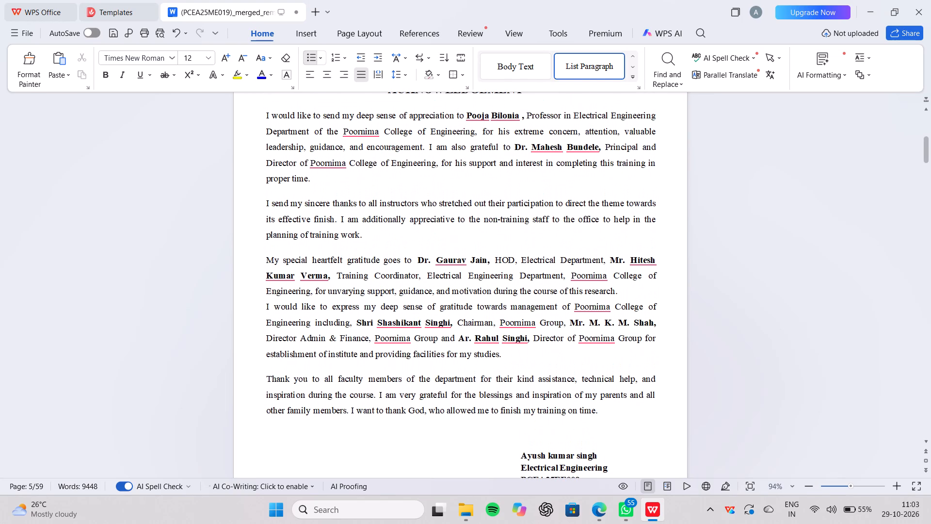
scroll(495, 359, up, 1)
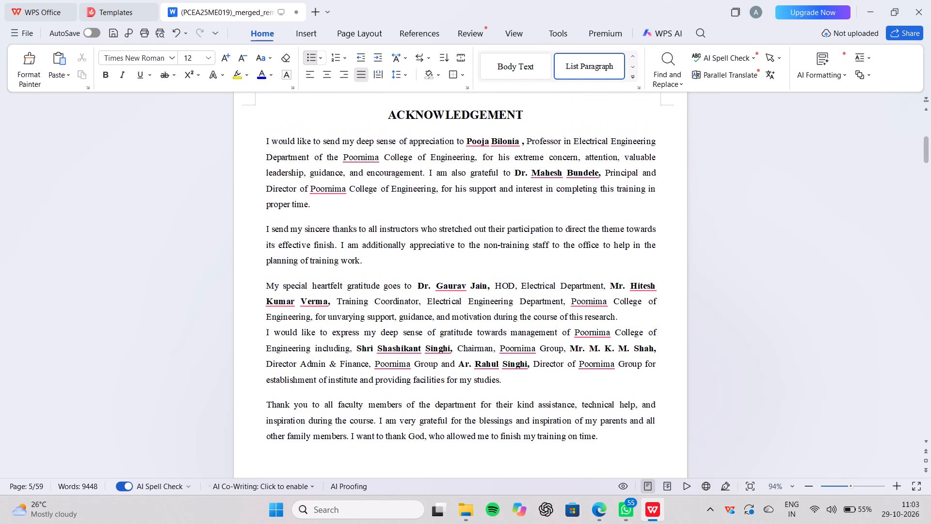
scroll(495, 359, up, 1)
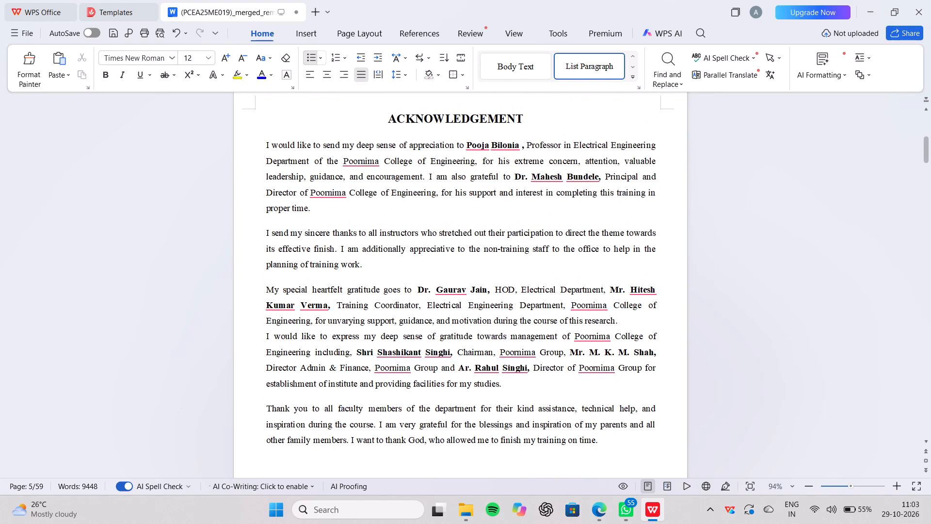
Remove the professor's name after "appreciation to" in the first Acknowledgement paragraph.
click(519, 145)
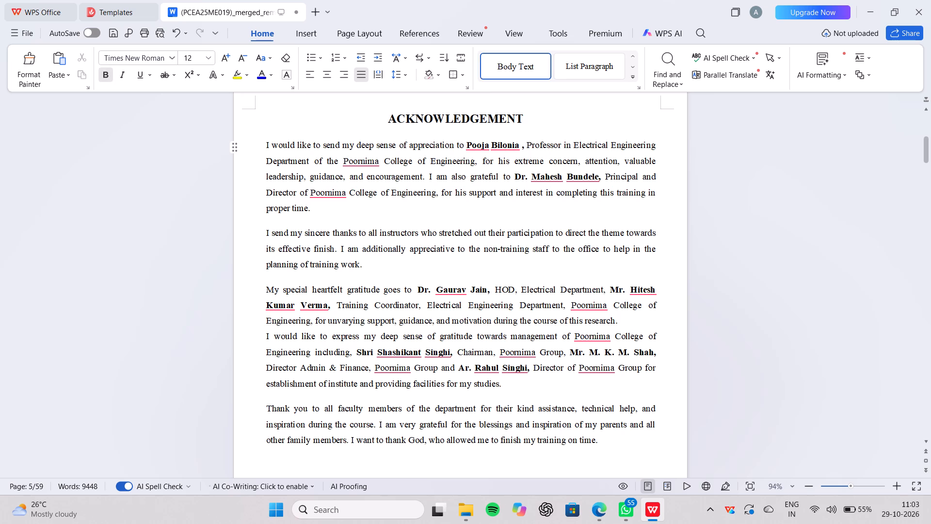
key(BackSpace)
key(BackSpace)
key(BackSpace)
key(BackSpace)
key(BackSpace)
key(BackSpace)
key(BackSpace)
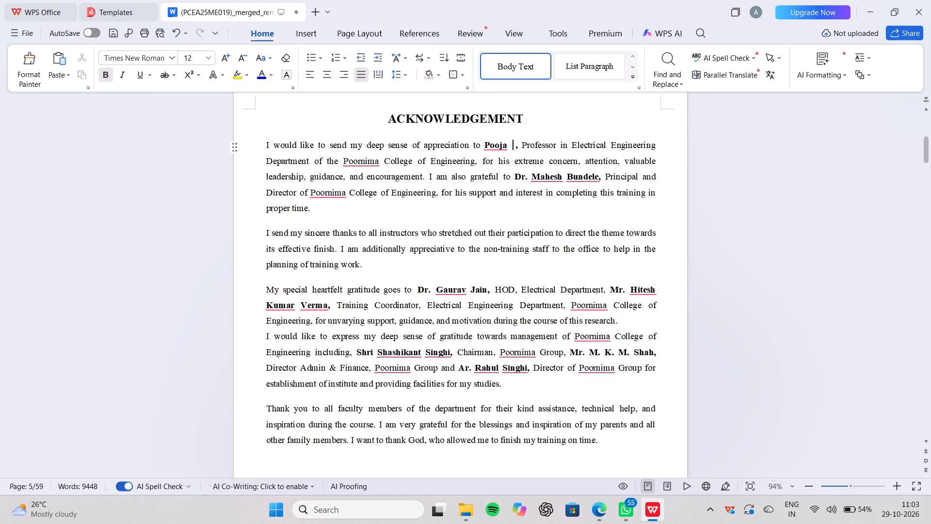
key(BackSpace)
key(BackSpace)
key(BackSpace)
key(BackSpace)
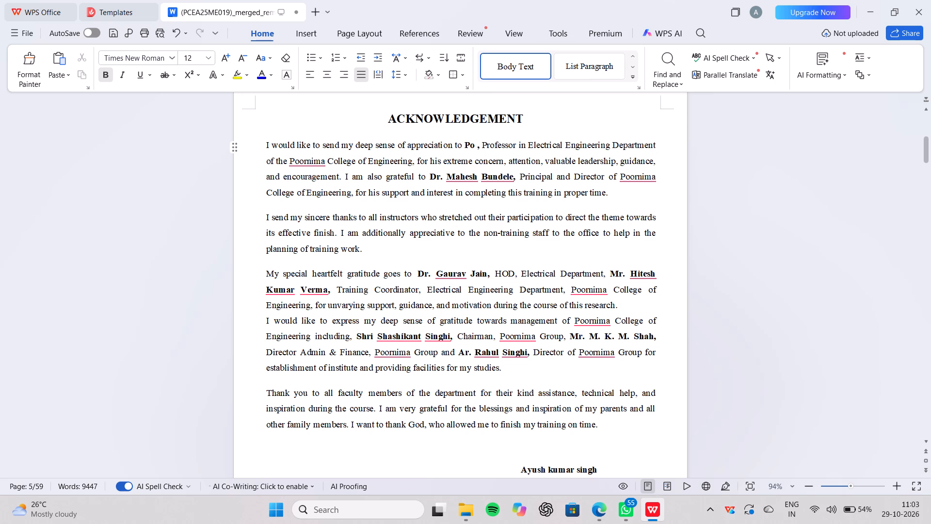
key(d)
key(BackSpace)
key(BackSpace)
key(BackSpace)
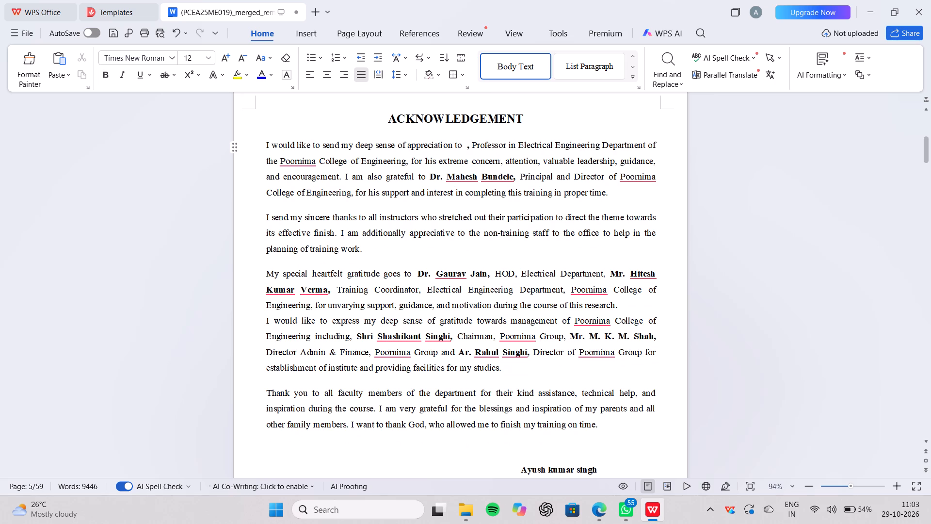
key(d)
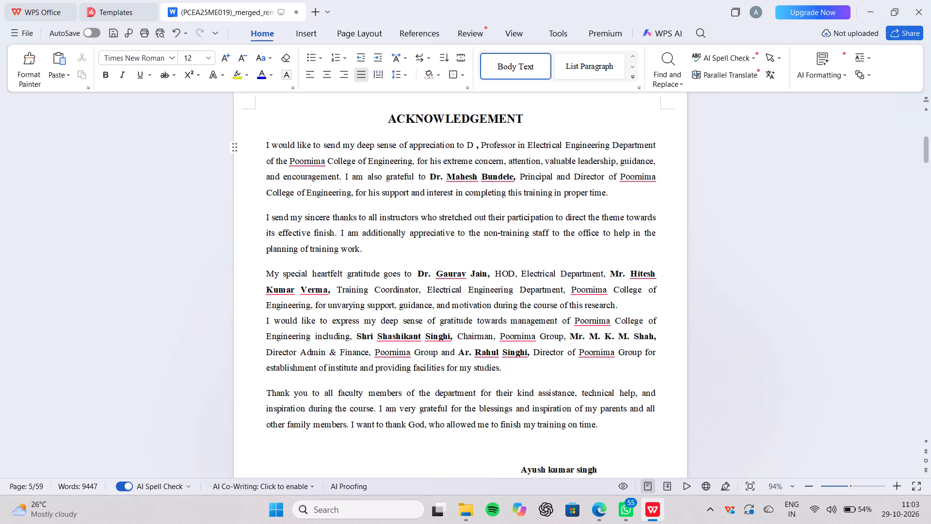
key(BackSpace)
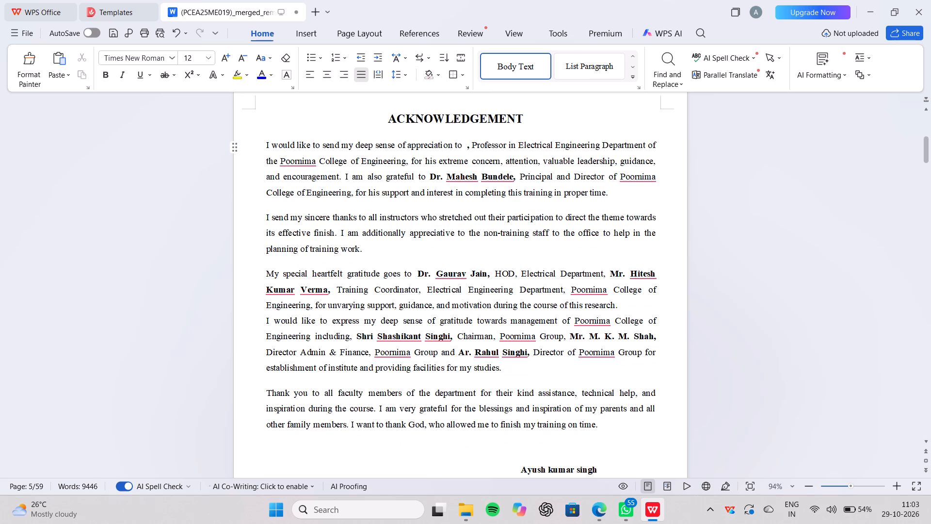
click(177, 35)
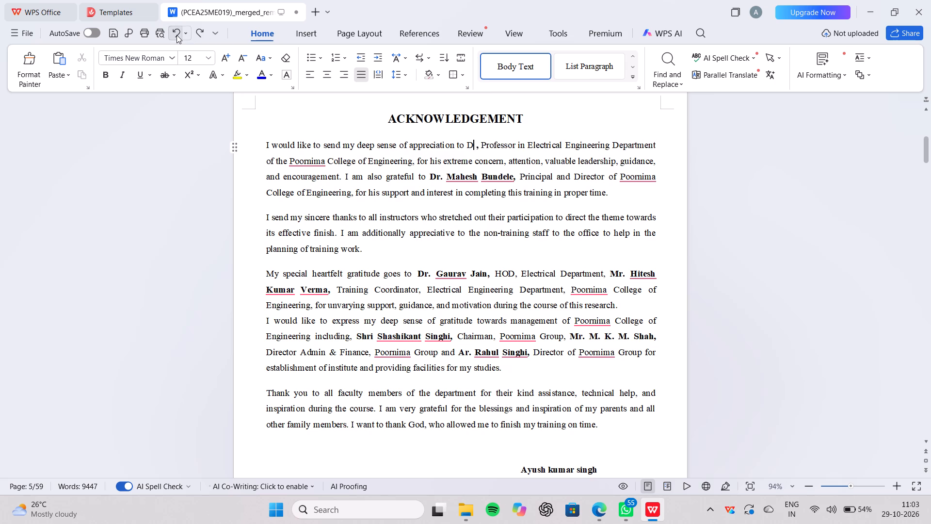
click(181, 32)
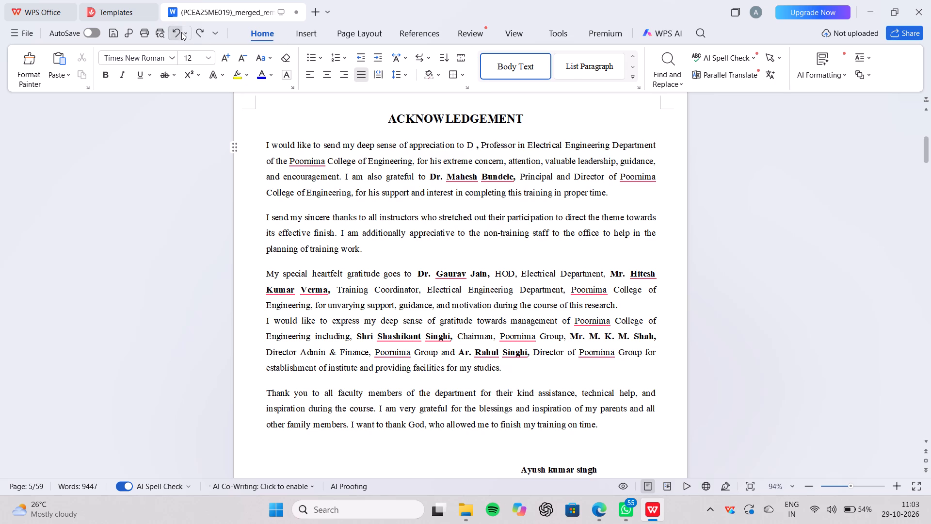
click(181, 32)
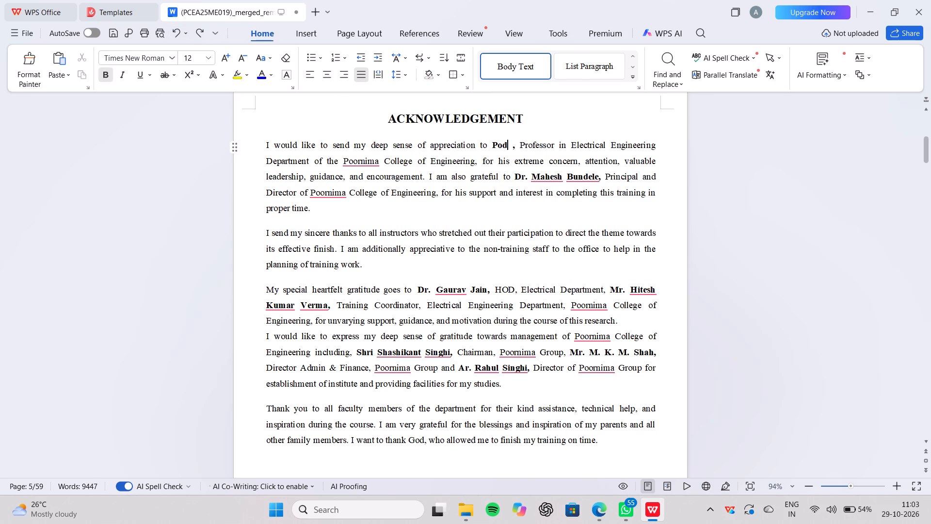
Enter the HOD's name with the title "Dr." in bold as the professor thanked in the first Acknowledgement sentence.
key(BackSpace)
key(BackSpace)
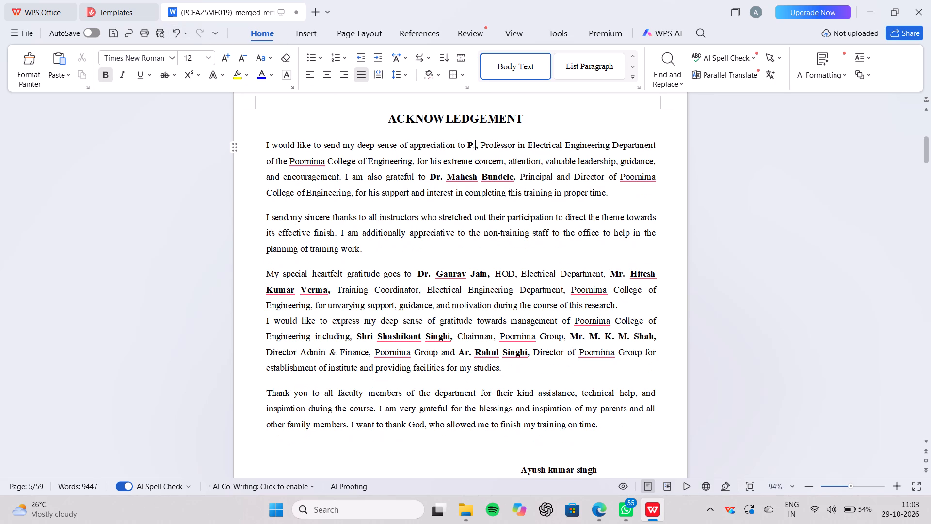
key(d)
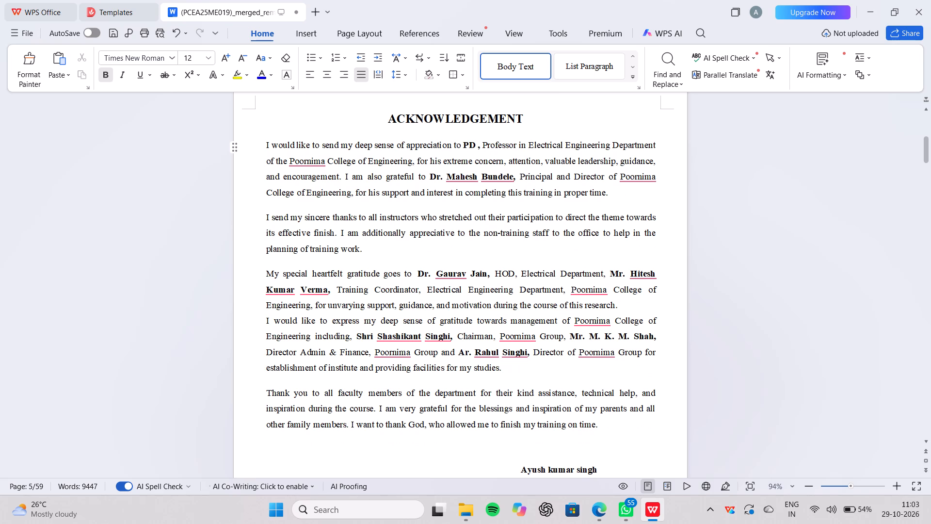
click(468, 143)
key(BackSpace)
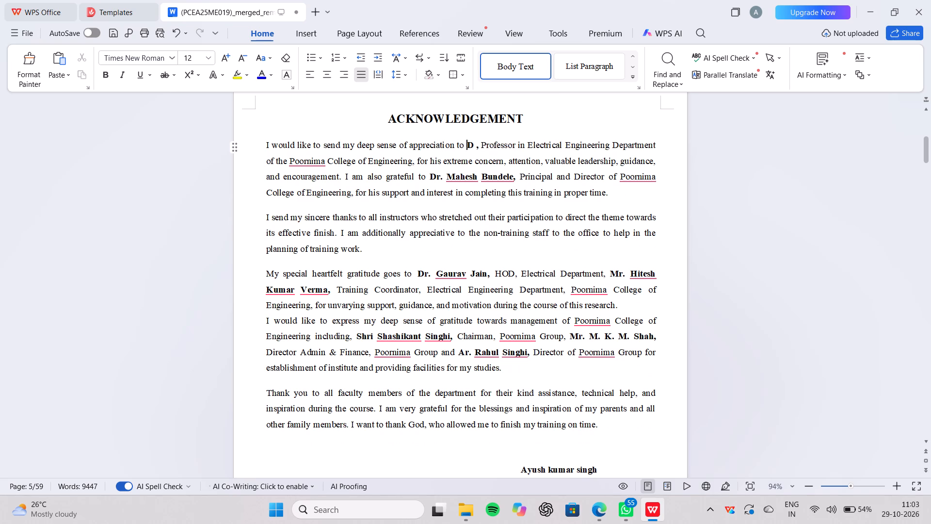
Complete the bold "Dr." title and the HOD's full name after "appreciation to" in the first Acknowledgement paragraph.
click(473, 145)
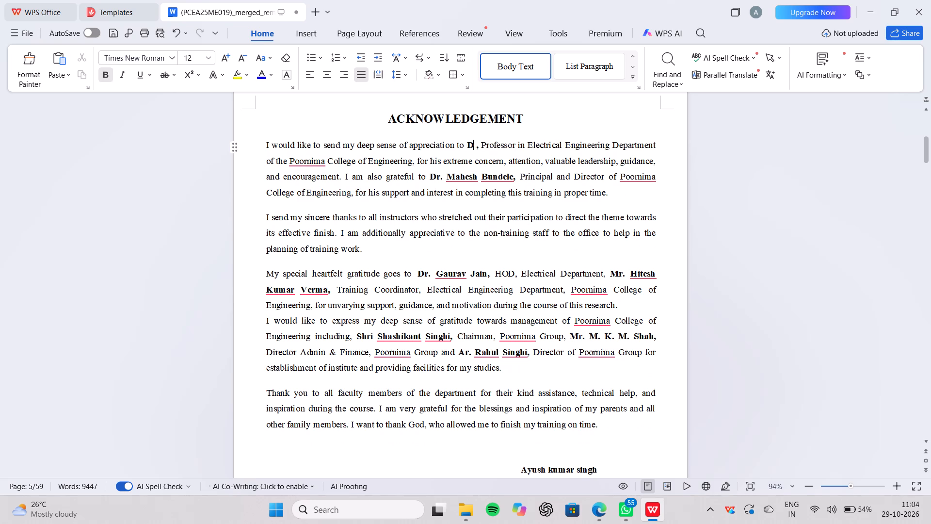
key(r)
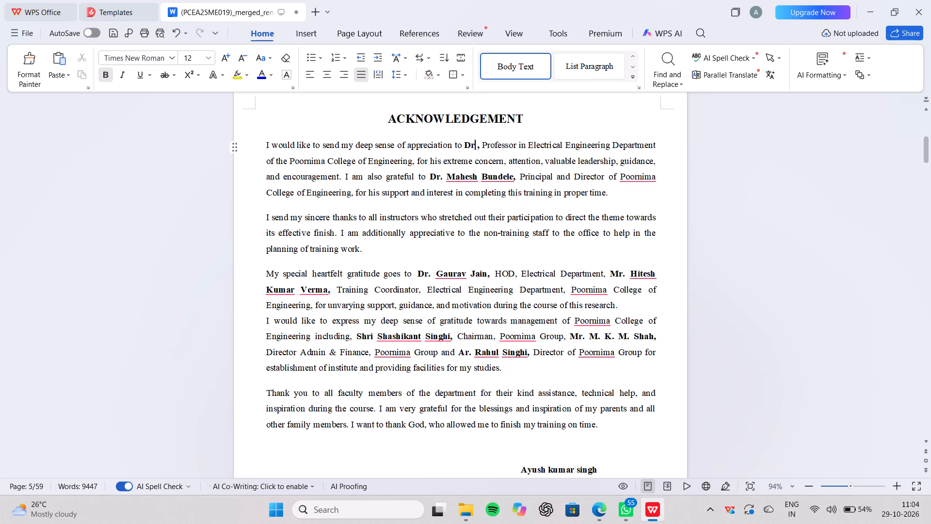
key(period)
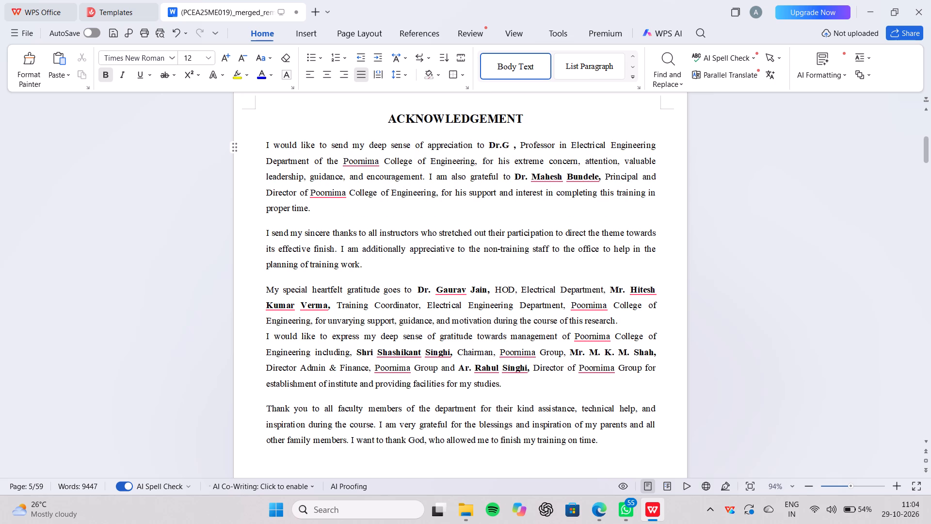
key(BackSpace)
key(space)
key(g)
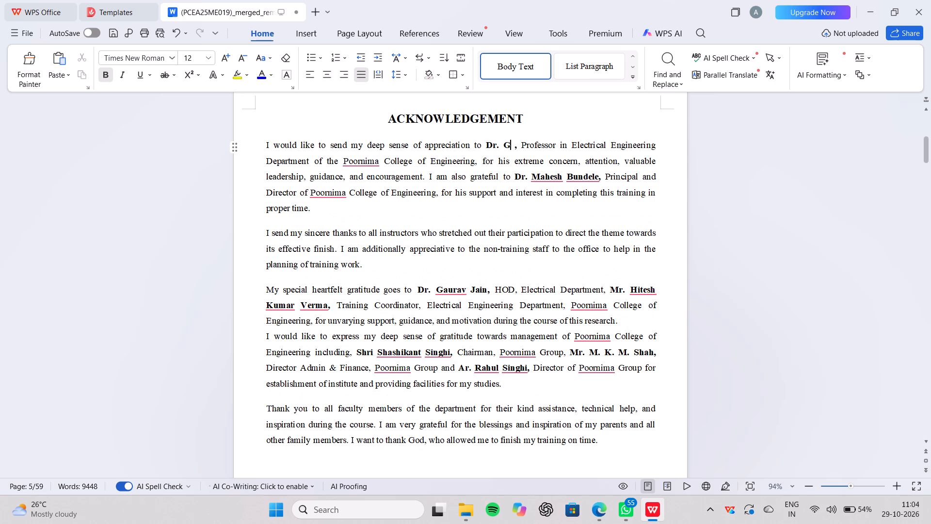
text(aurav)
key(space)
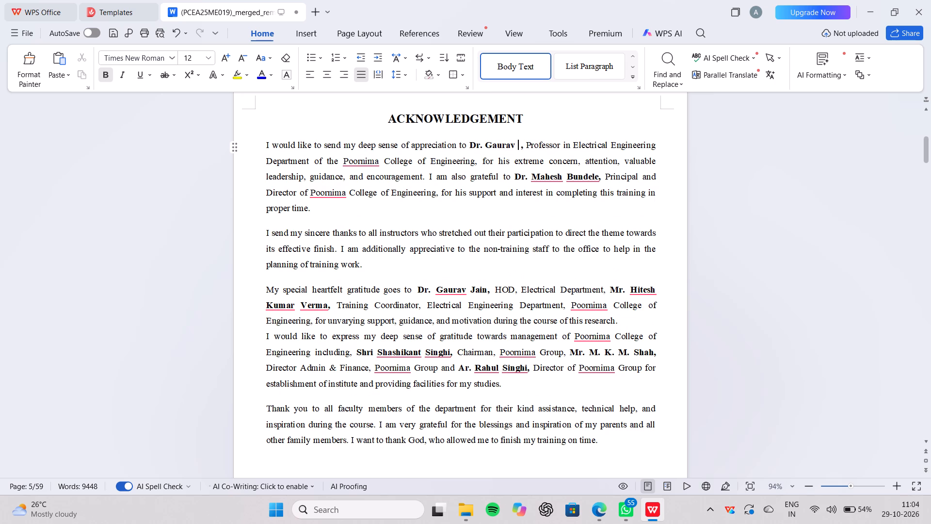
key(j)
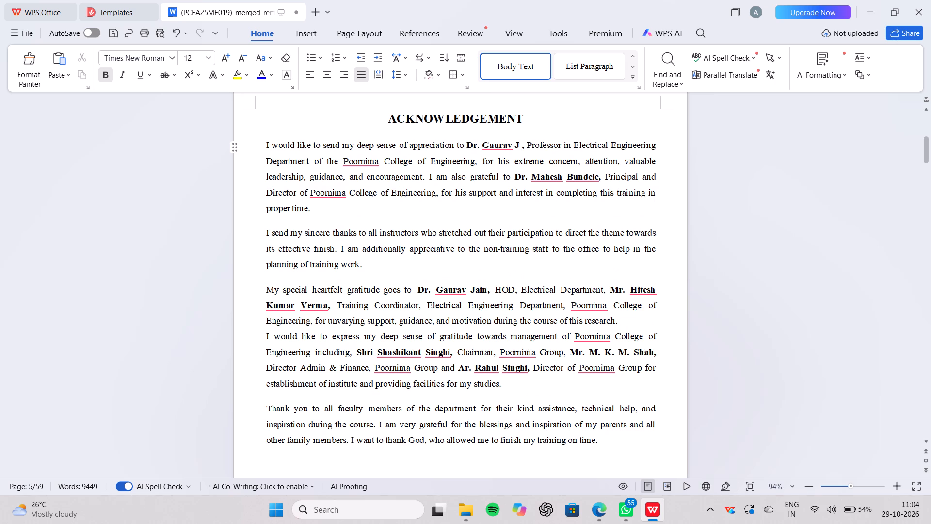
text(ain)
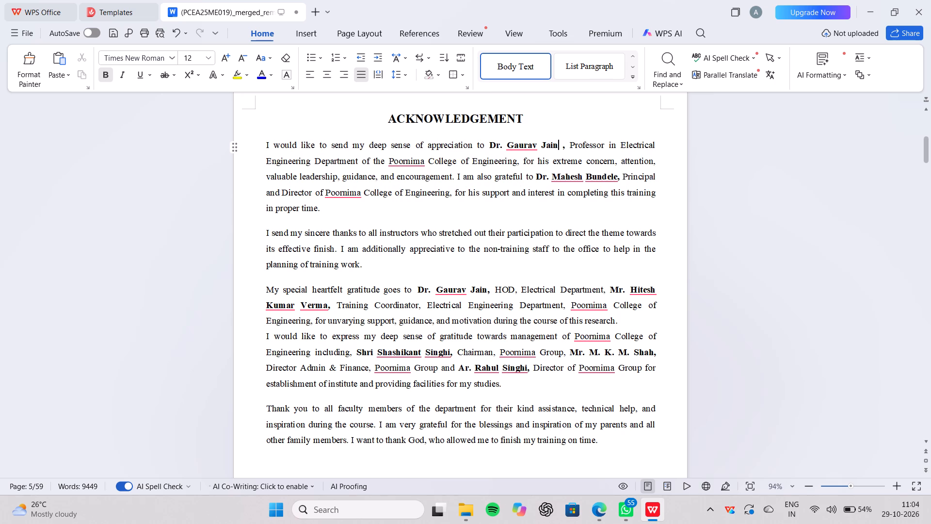
Insert "asso" directly before "Professor in Electrical Engineering Department" in the first Acknowledgement sentence.
click(571, 143)
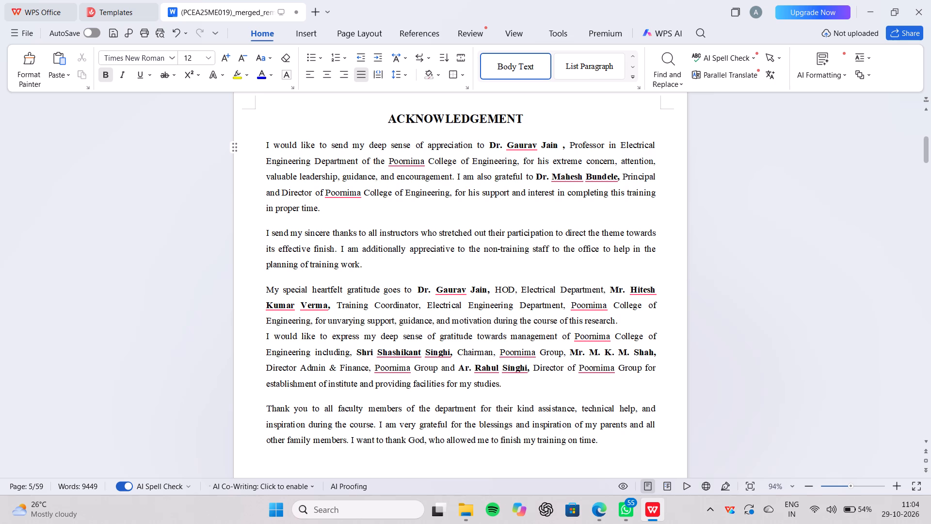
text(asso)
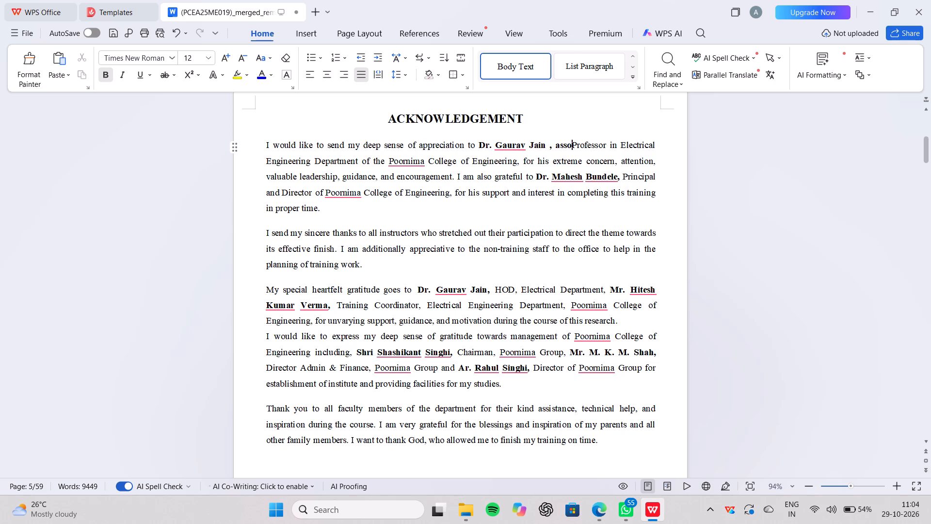
Complete the bold word "Associate", with a capital A and a following space, before "Professor" in the first Acknowledgement sentence.
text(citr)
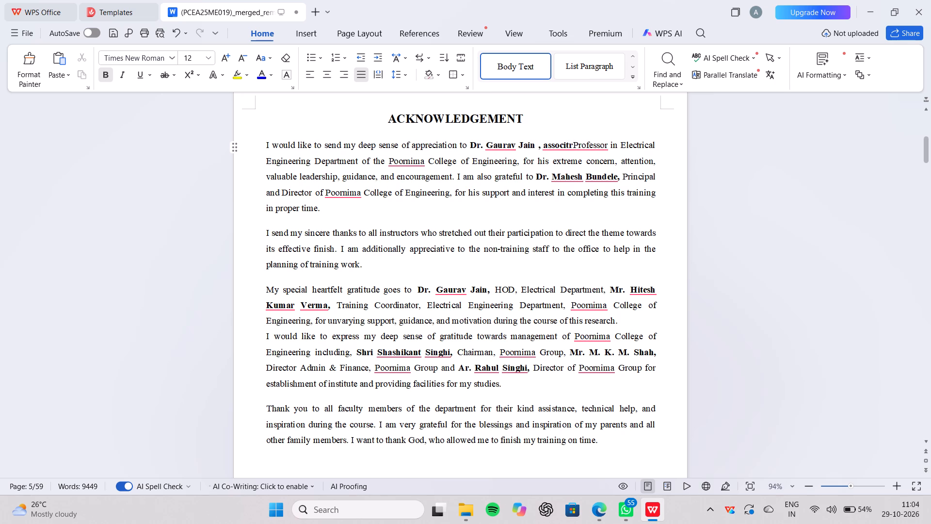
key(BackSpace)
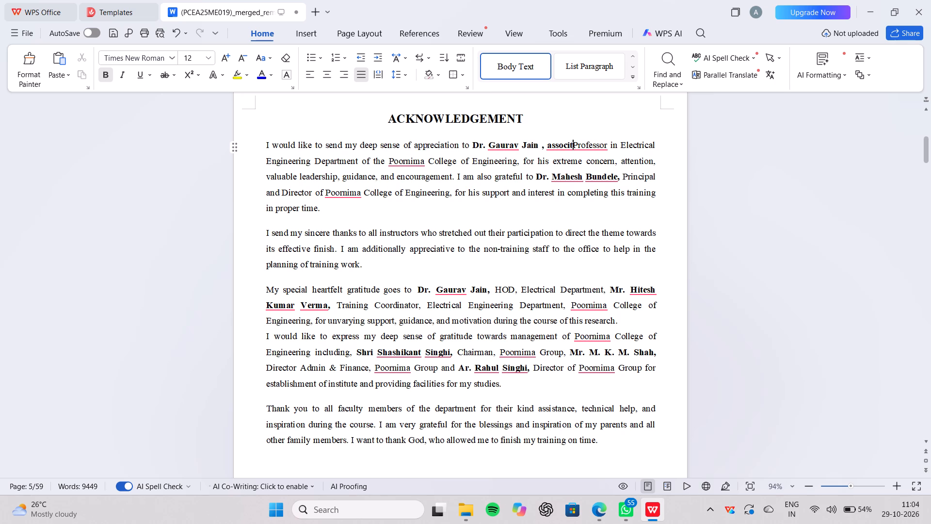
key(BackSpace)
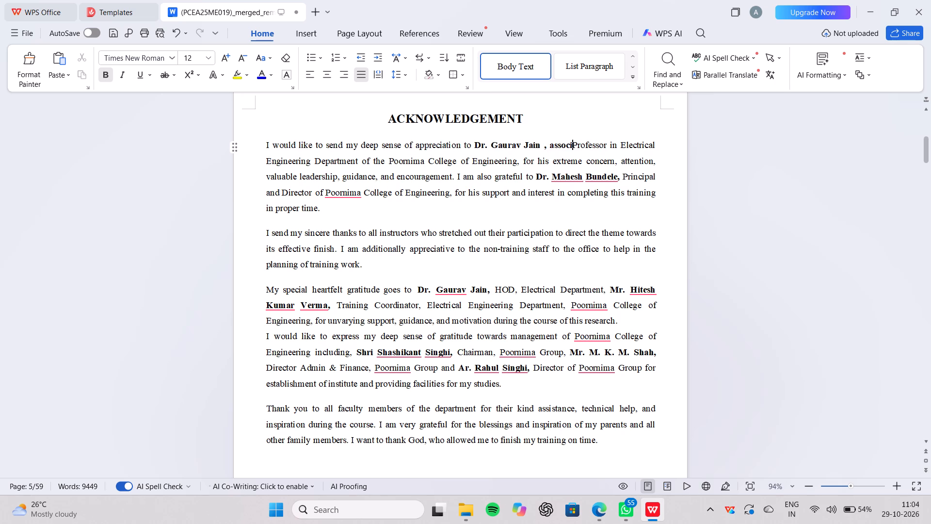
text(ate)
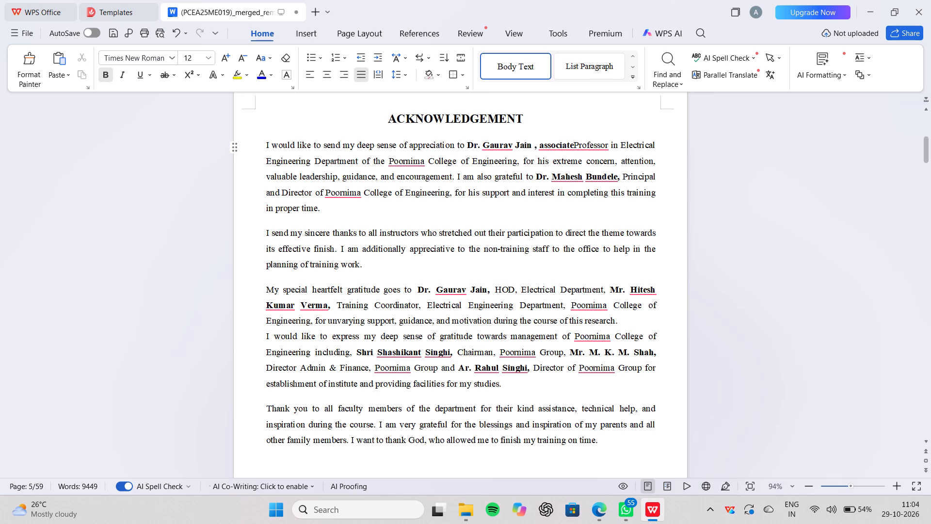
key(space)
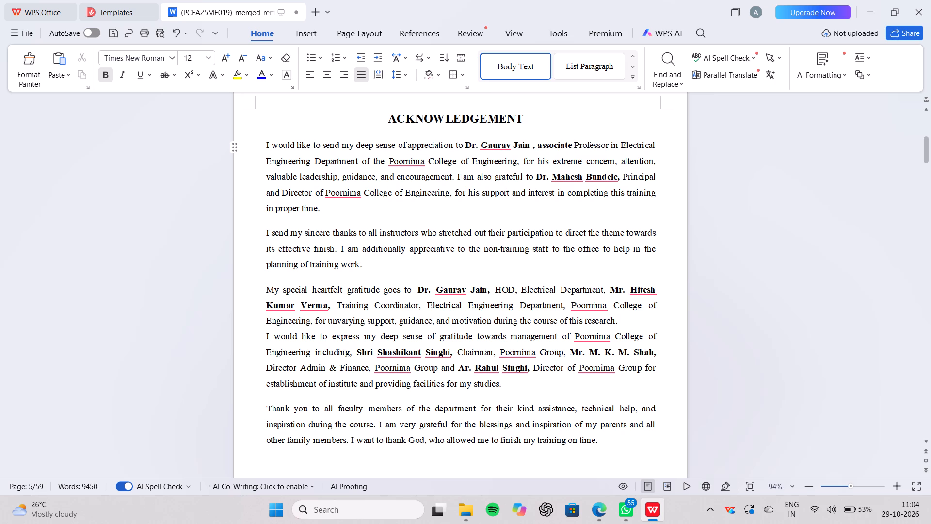
click(539, 144)
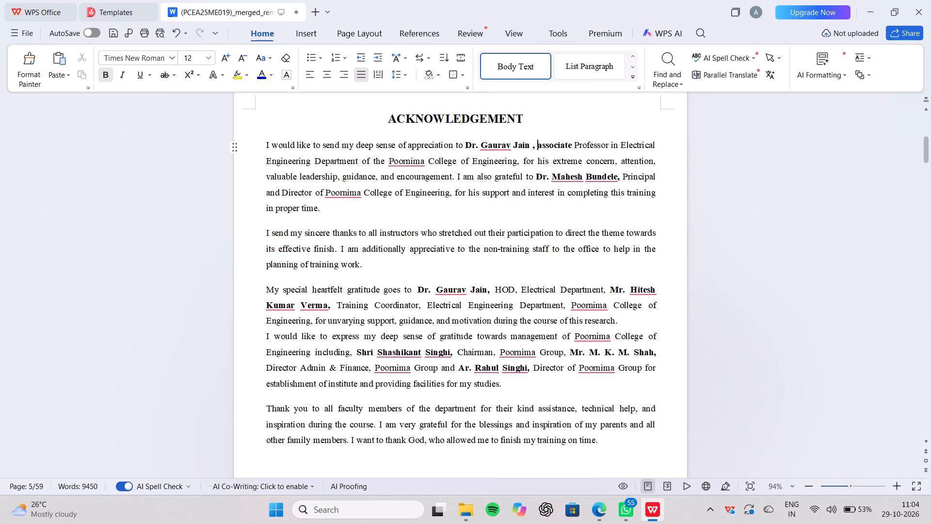
click(540, 145)
key(BackSpace)
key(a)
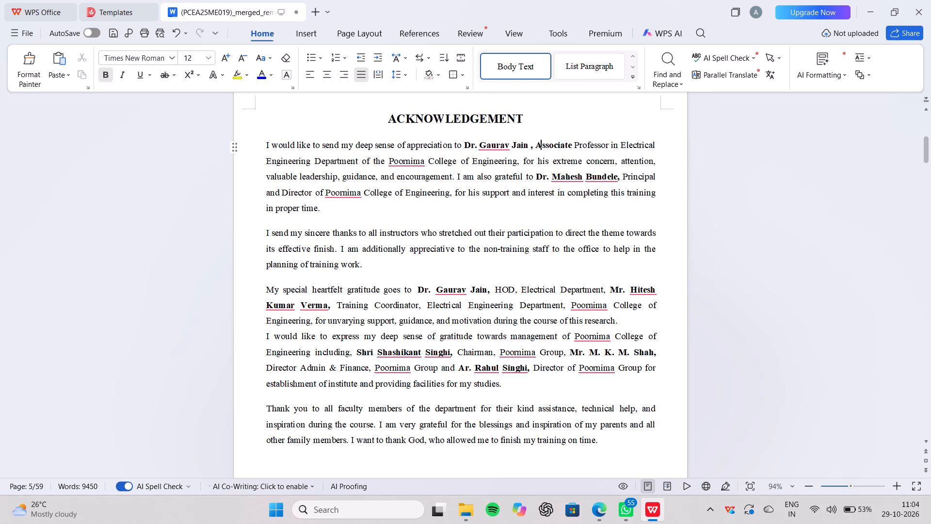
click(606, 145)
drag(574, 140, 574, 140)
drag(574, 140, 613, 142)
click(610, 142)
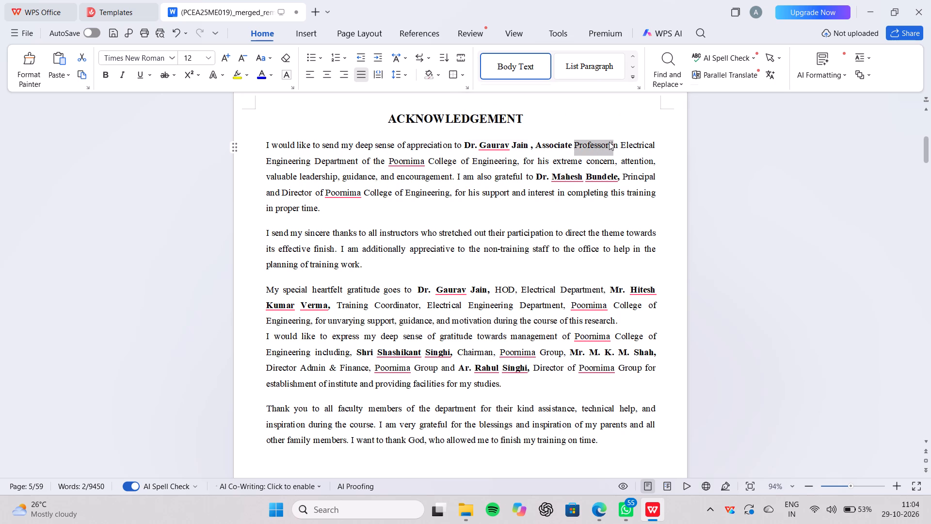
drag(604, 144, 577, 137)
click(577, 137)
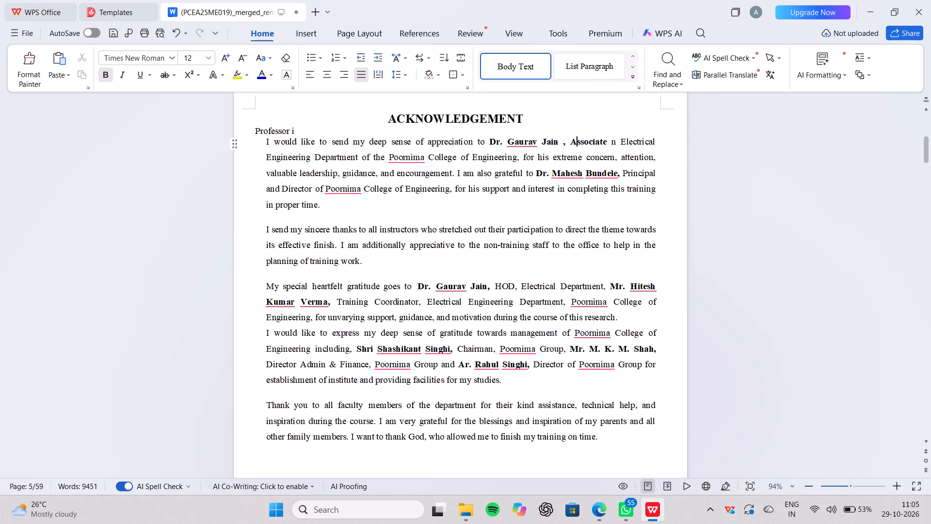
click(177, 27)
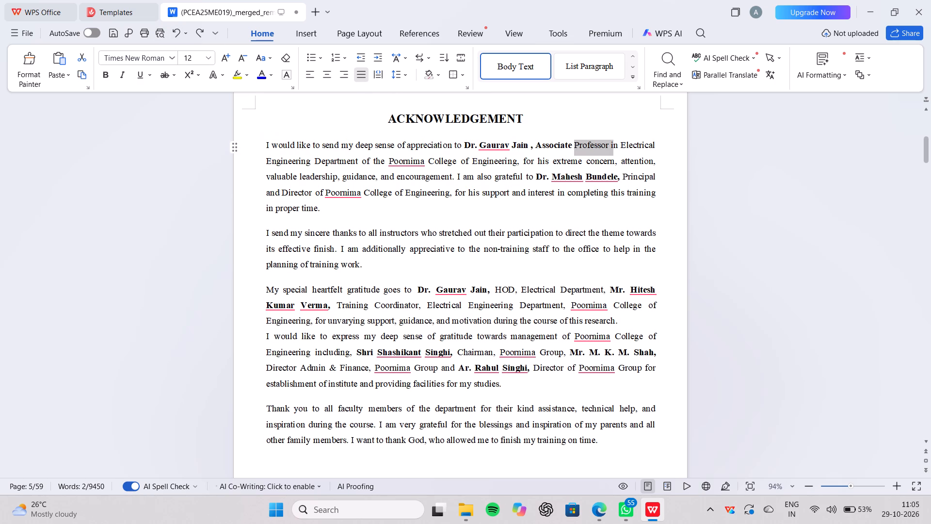
Make the word "Professor" after "Associate" bold in the first Acknowledgement sentence.
click(559, 142)
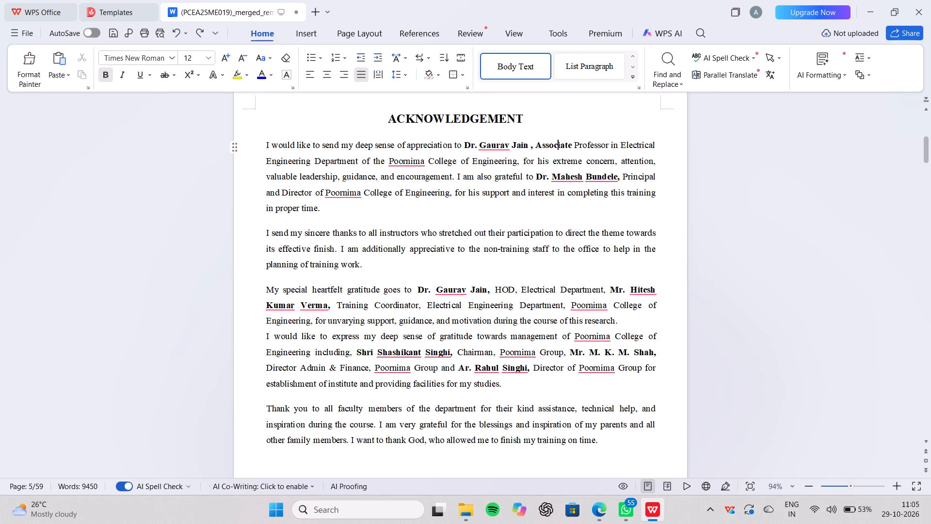
drag(572, 143, 611, 144)
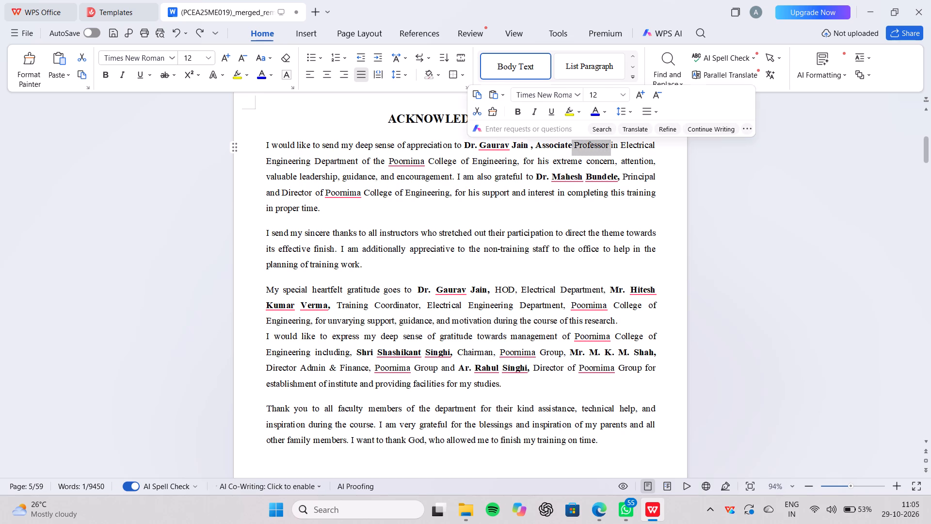
click(521, 114)
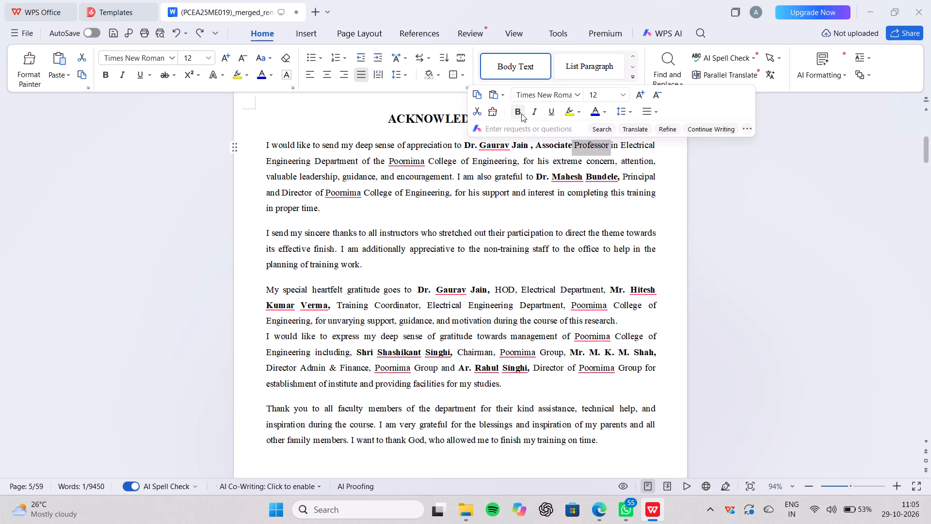
click(521, 114)
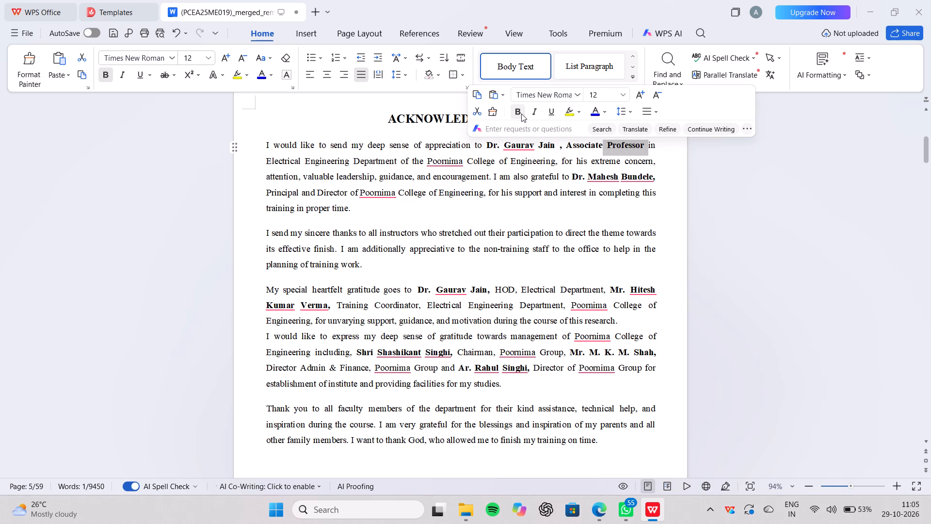
click(736, 194)
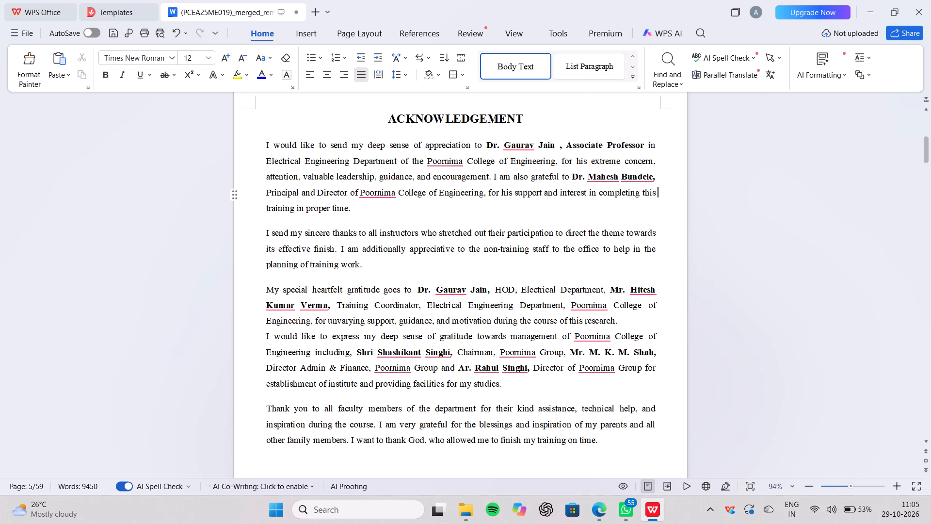
Review the rest of the Acknowledgement down to the signature block, and check the supervisor's certification on the preceding page.
scroll(545, 225, down, 1)
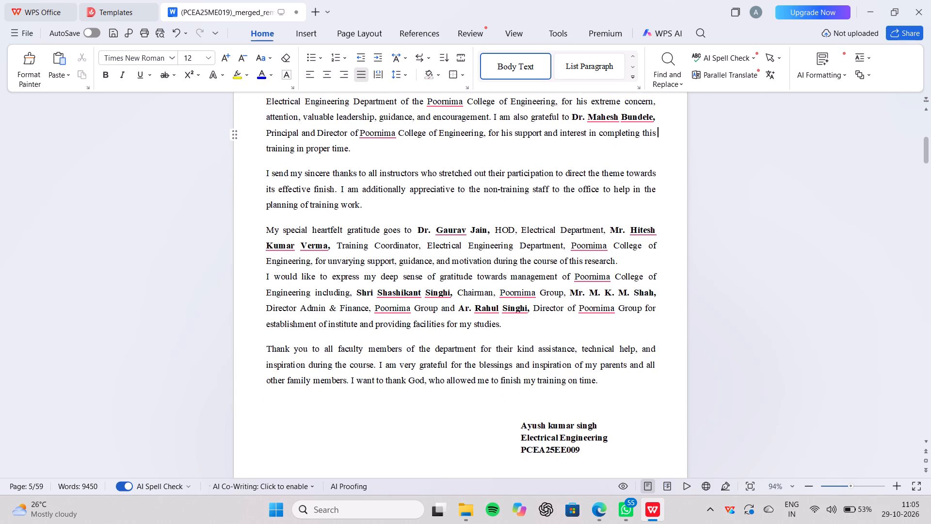
scroll(545, 225, down, 1)
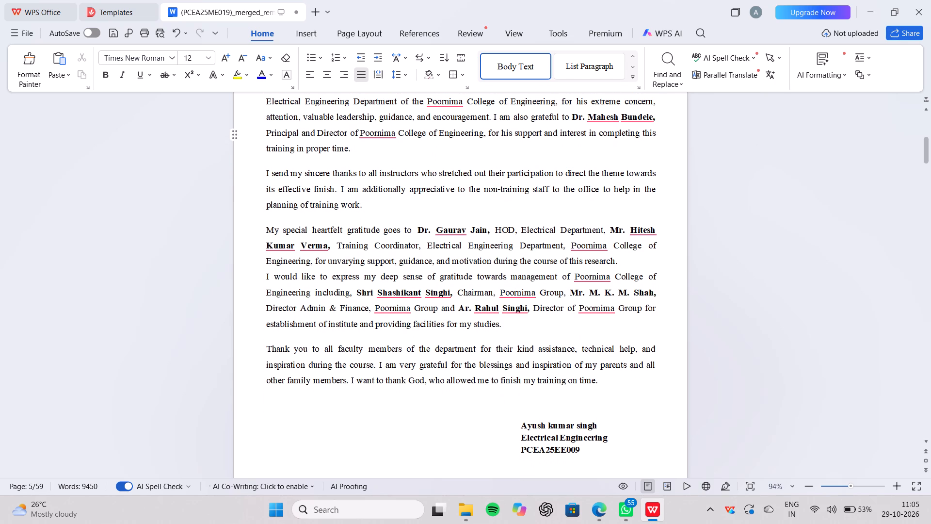
click(545, 225)
scroll(626, 198, up, 1)
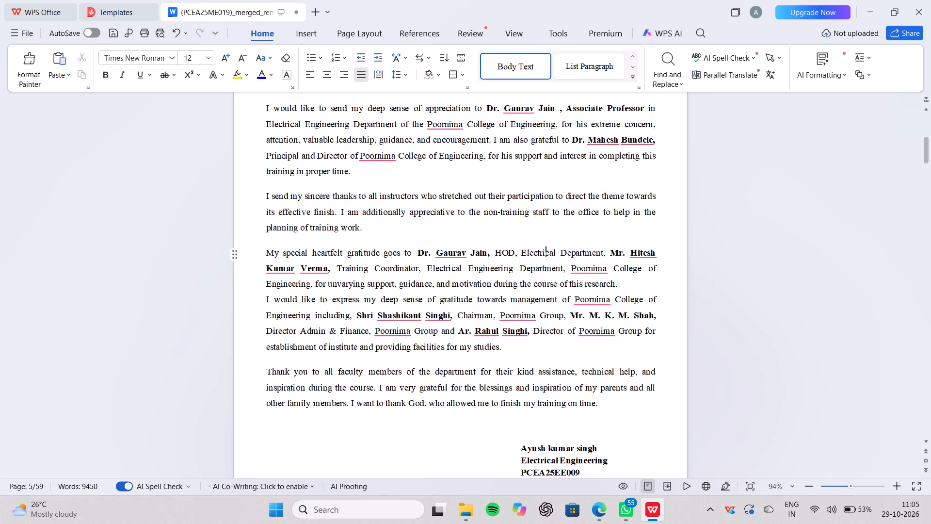
scroll(626, 198, up, 1)
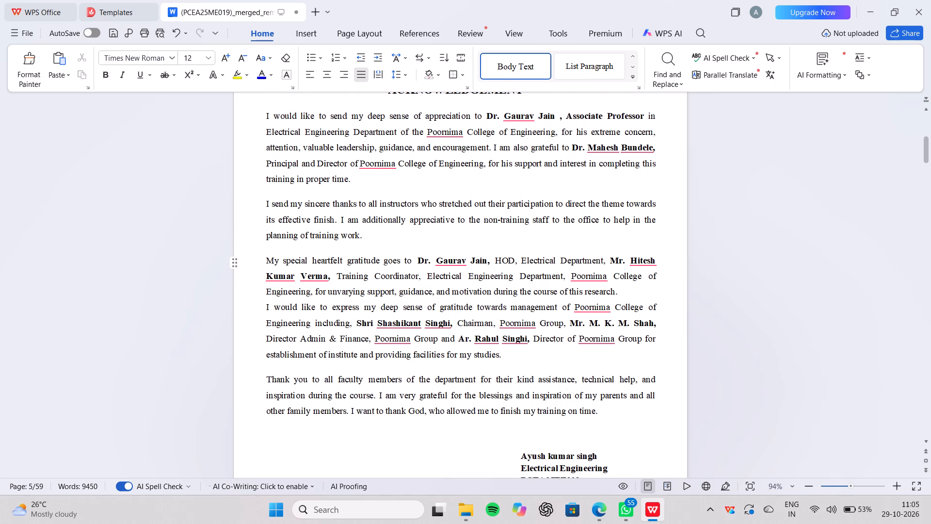
scroll(626, 198, up, 6)
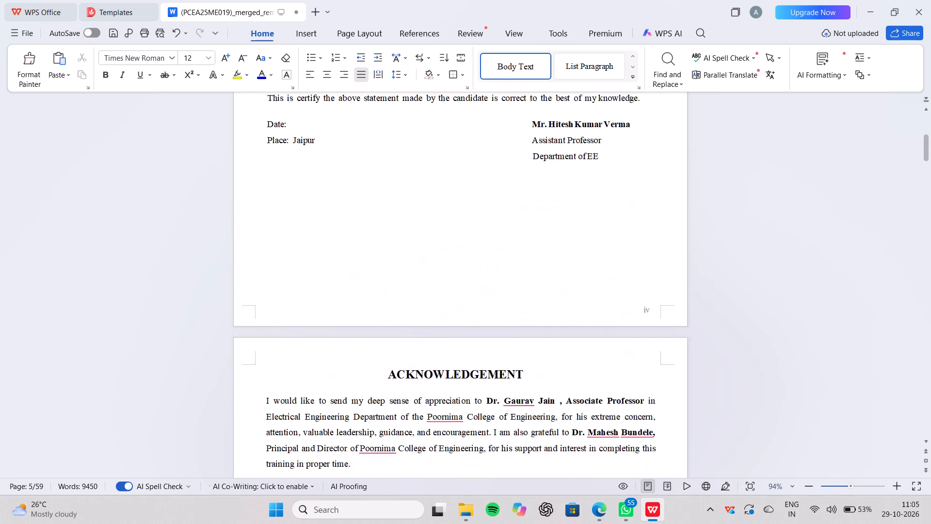
Replace the supervisor's name in the Supervisor's Certificate signature block with the HOD's name, titled "Dr." and in bold.
scroll(626, 198, up, 1)
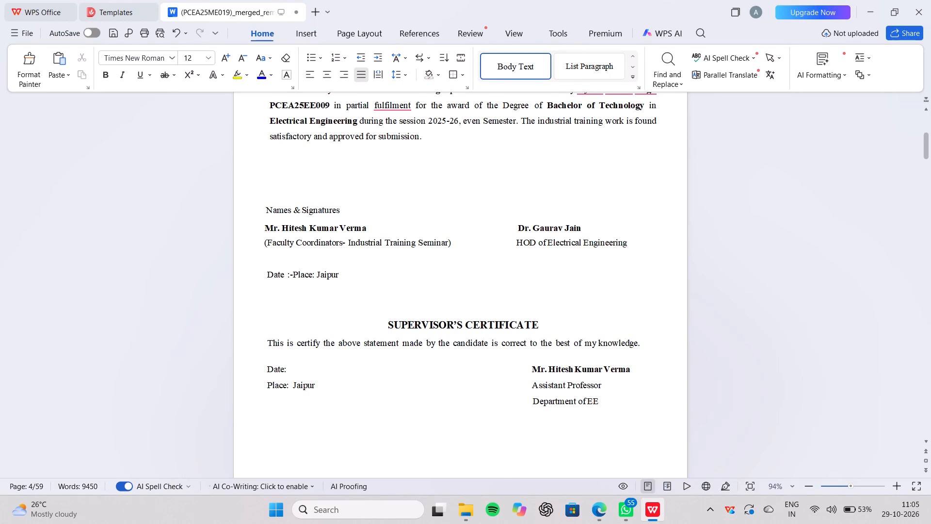
click(633, 370)
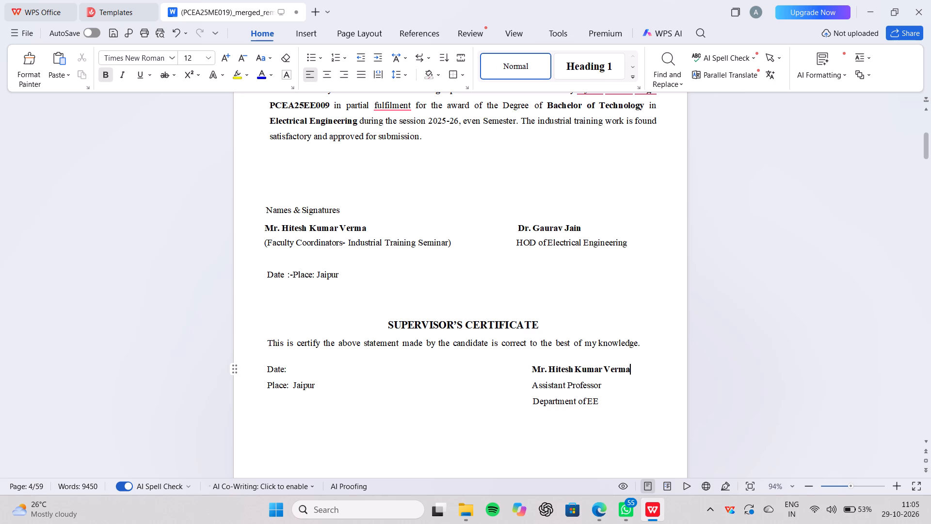
key(BackSpace)
key(BackSpace)
key(BackSpace)
key(BackSpace)
key(BackSpace)
key(BackSpace)
key(BackSpace)
key(BackSpace)
key(BackSpace)
key(BackSpace)
key(BackSpace)
key(BackSpace)
key(BackSpace)
key(BackSpace)
key(BackSpace)
key(BackSpace)
key(BackSpace)
key(BackSpace)
key(BackSpace)
key(BackSpace)
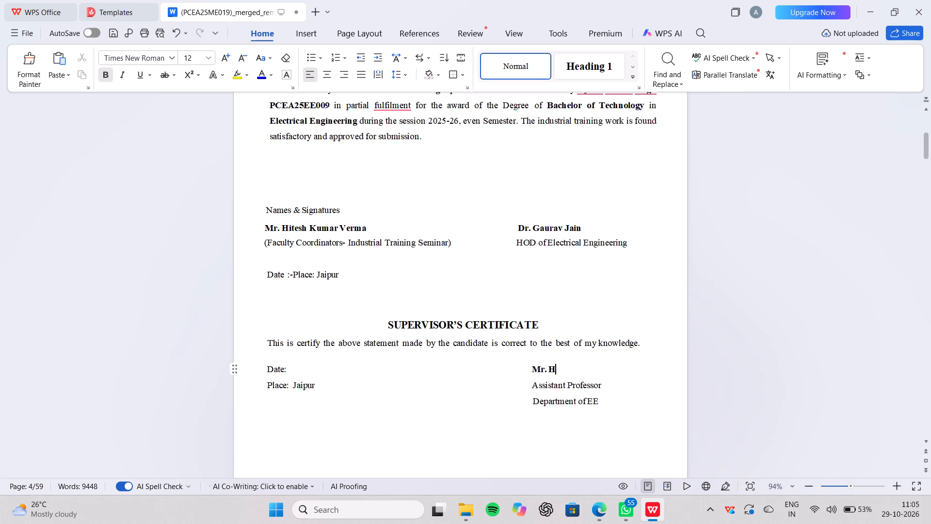
key(BackSpace)
key(BackSpace)
key(BackSpace)
key(BackSpace)
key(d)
click(541, 369)
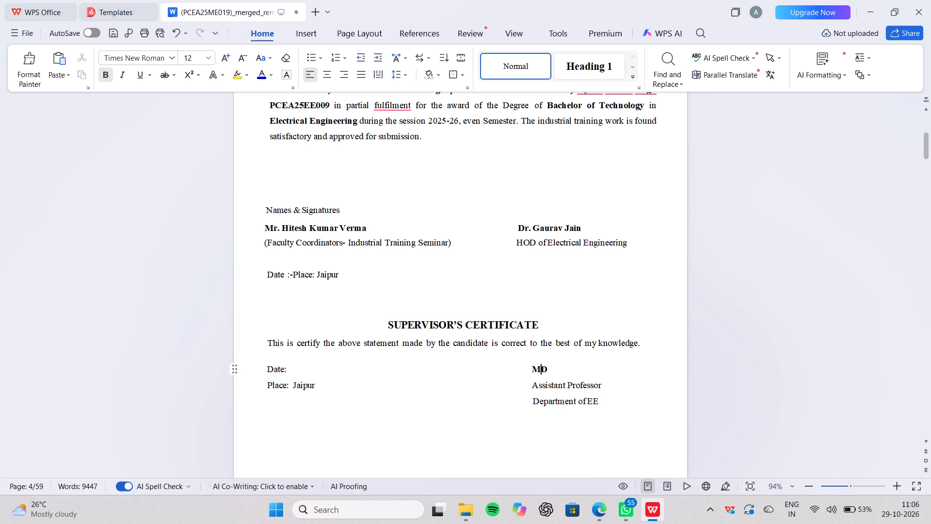
key(BackSpace)
click(541, 370)
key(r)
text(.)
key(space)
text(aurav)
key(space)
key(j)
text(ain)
Change "Assistant" to "Associate" before "Professor" beneath the name in the Supervisor's Certificate signature block.
click(566, 387)
key(BackSpace)
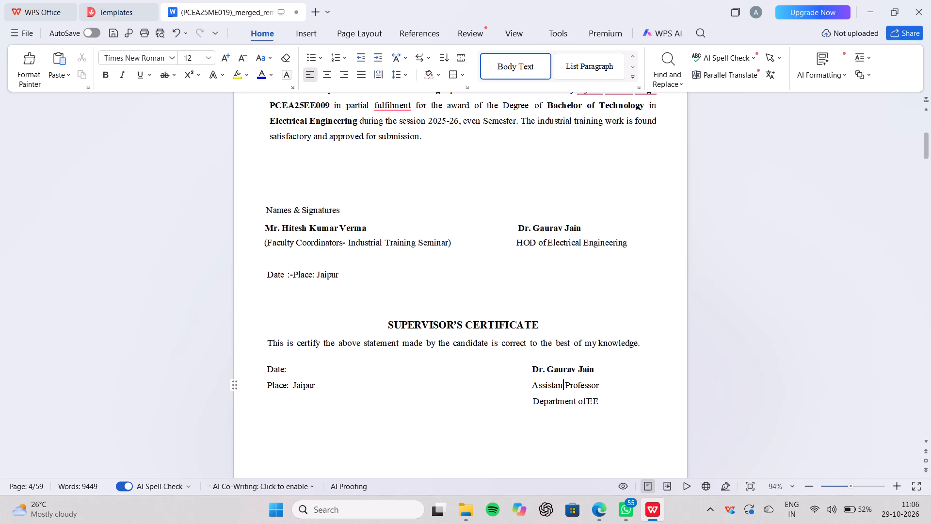
key(BackSpace)
key(BackSpace)
key(BackSpace)
key(BackSpace)
key(BackSpace)
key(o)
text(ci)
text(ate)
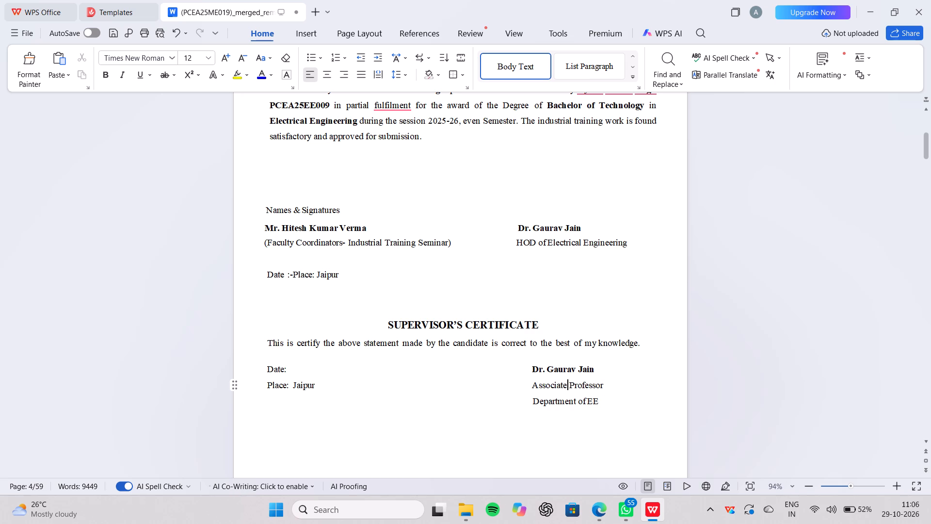
click(624, 385)
Review the front pages before the Supervisor's Certificate, examining the Certificate, the Declaration with its student signature block, and the cover page.
scroll(401, 274, up, 2)
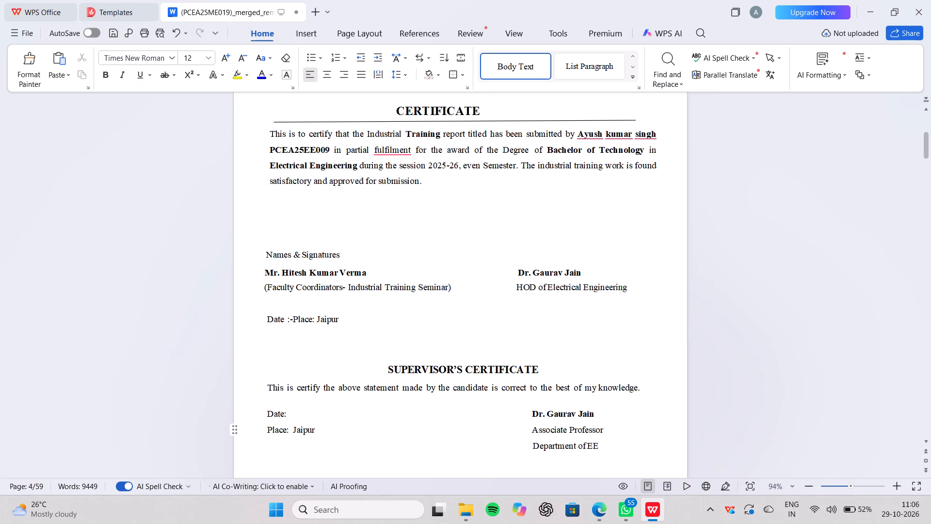
scroll(368, 272, up, 8)
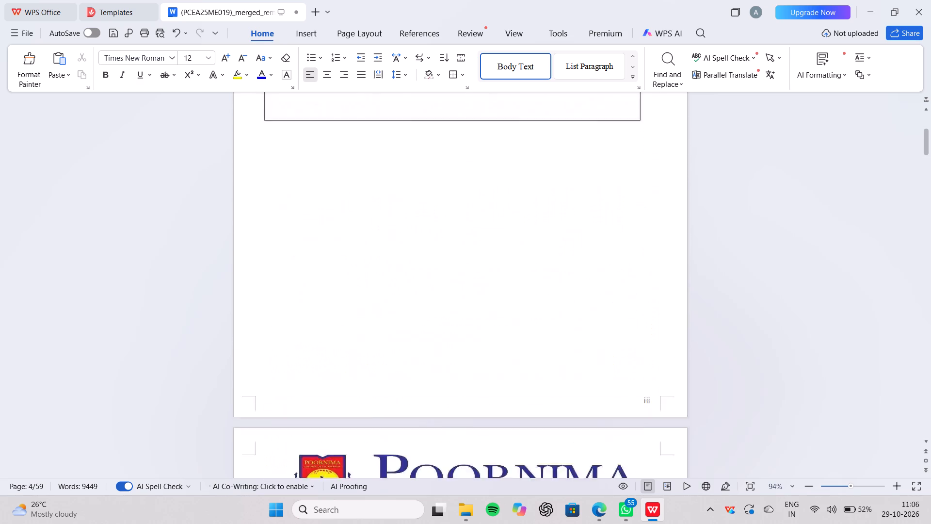
scroll(368, 272, up, 7)
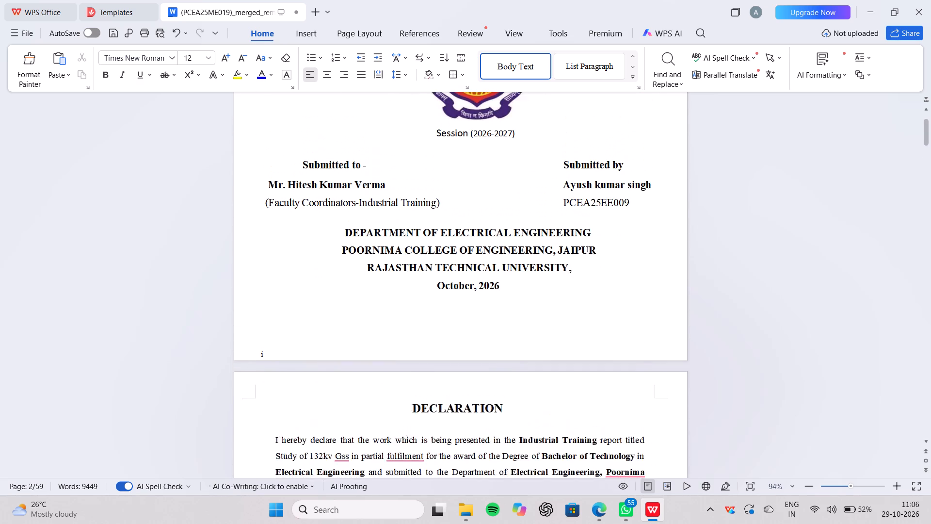
scroll(382, 251, down, 2)
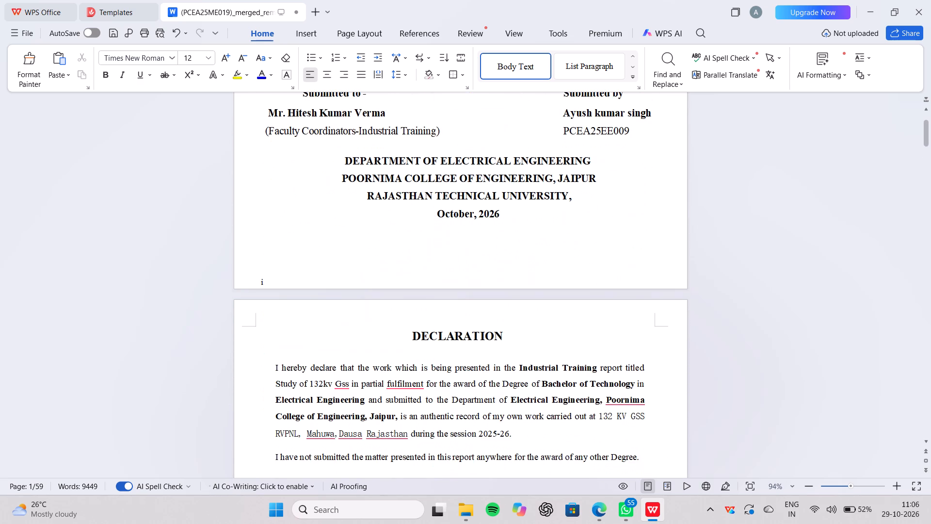
scroll(382, 251, down, 4)
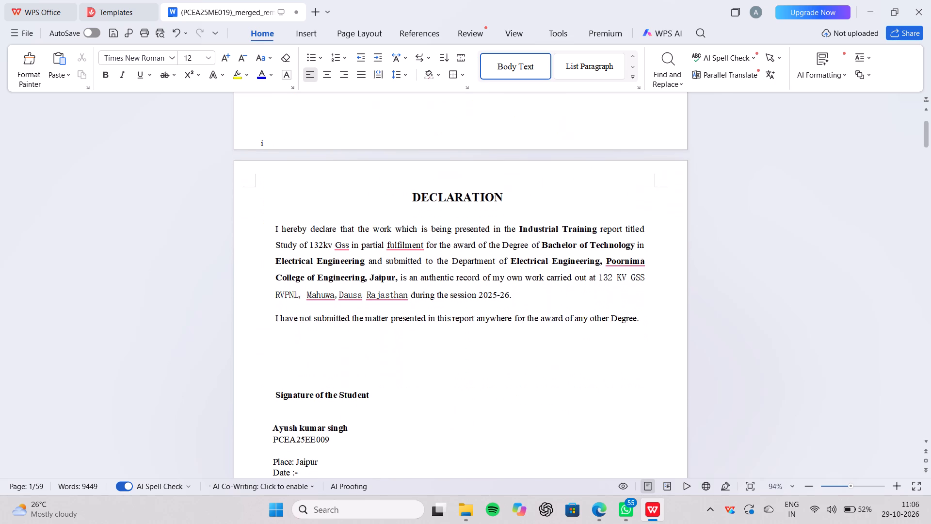
scroll(382, 251, down, 2)
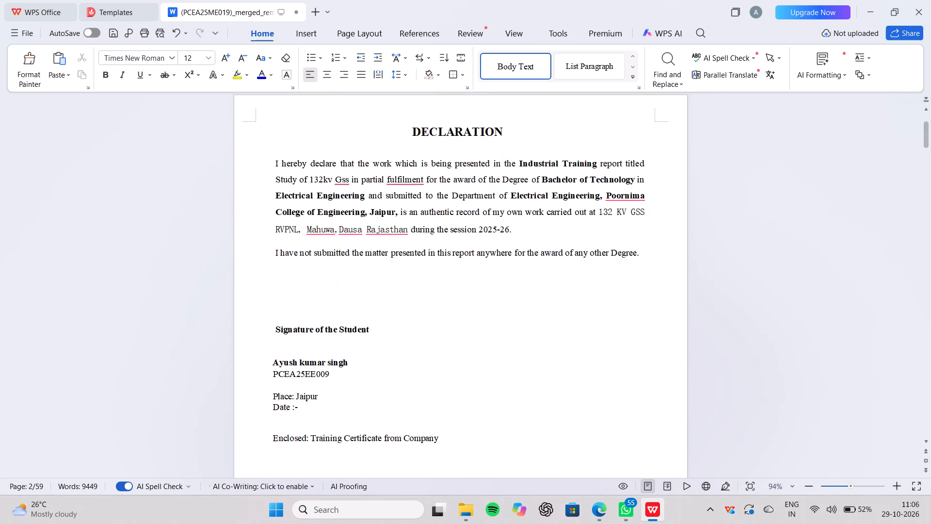
scroll(419, 338, down, 1)
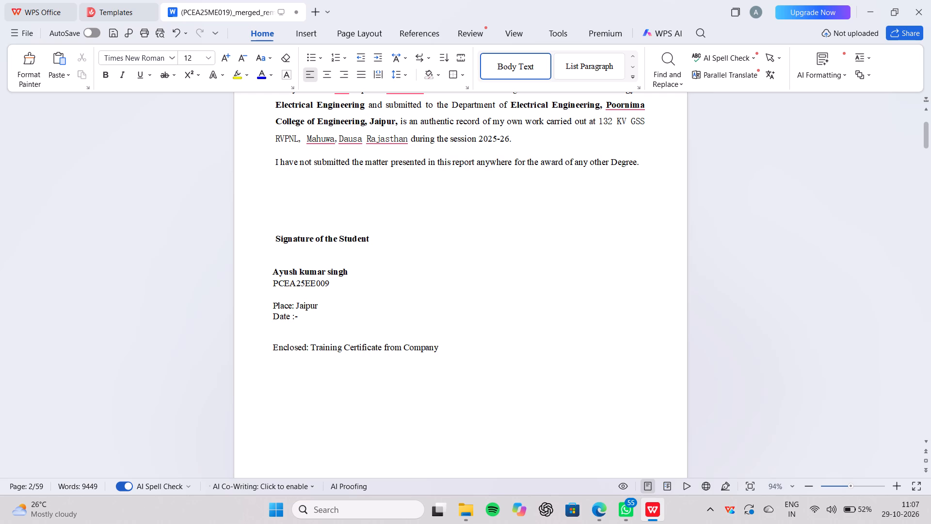
click(749, 217)
click(666, 172)
scroll(666, 172, up, 3)
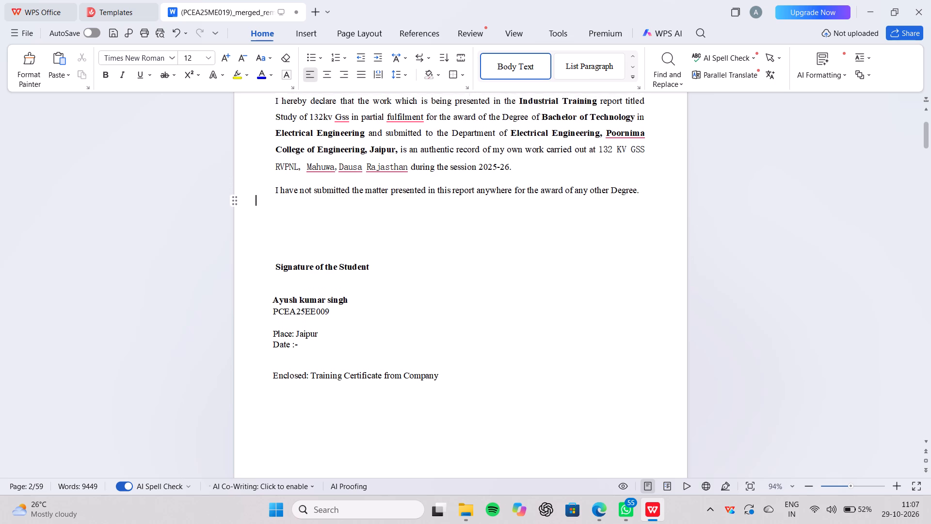
scroll(666, 172, up, 5)
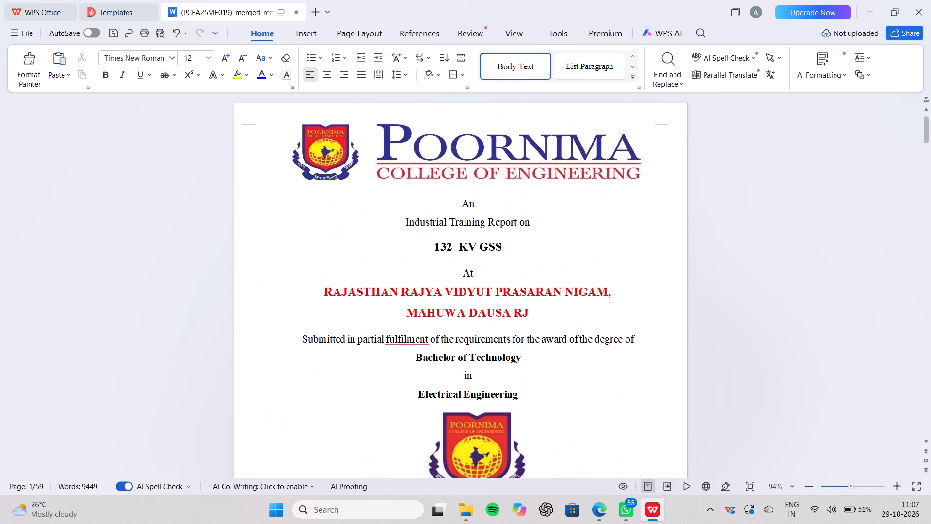
scroll(666, 172, up, 1)
Skim the report body from the front pages through the chapters to section 5.5, Operational Limitations & Industry Recommendations, checking page layout.
scroll(666, 172, down, 15)
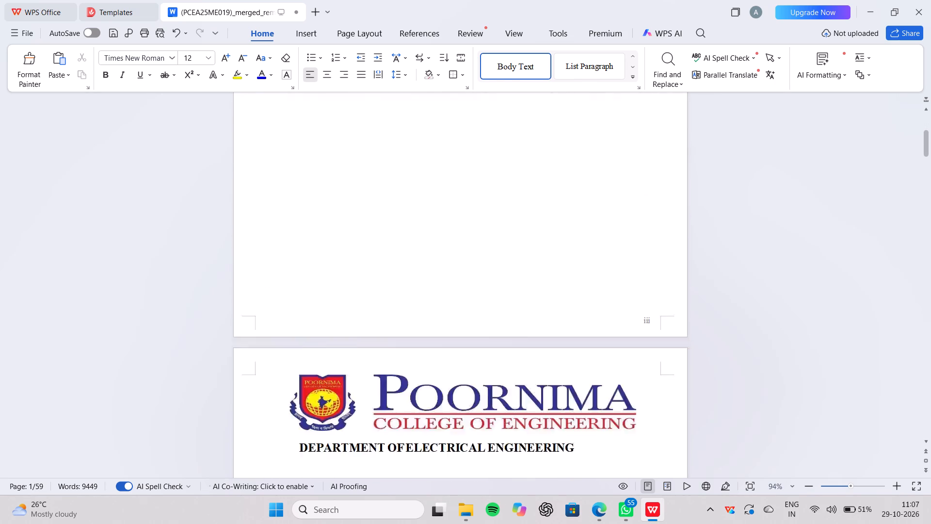
scroll(666, 172, down, 11)
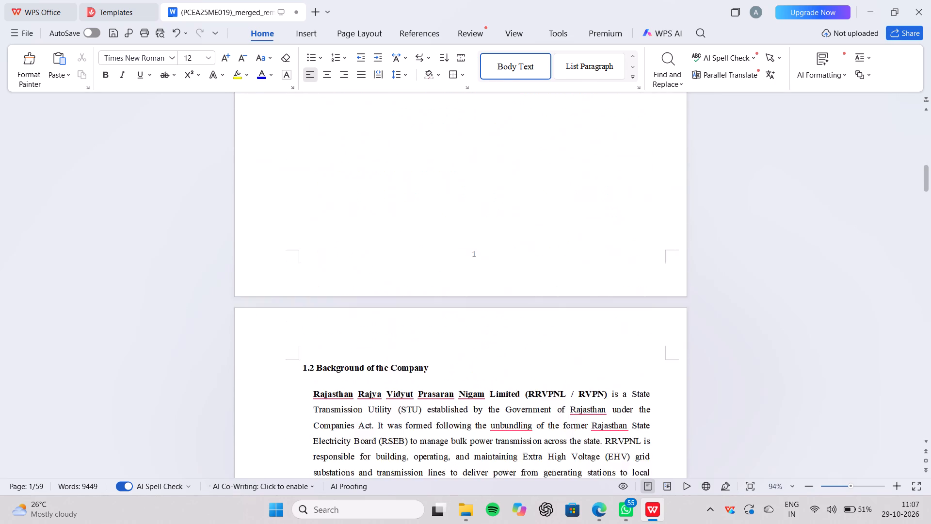
scroll(666, 172, down, 4)
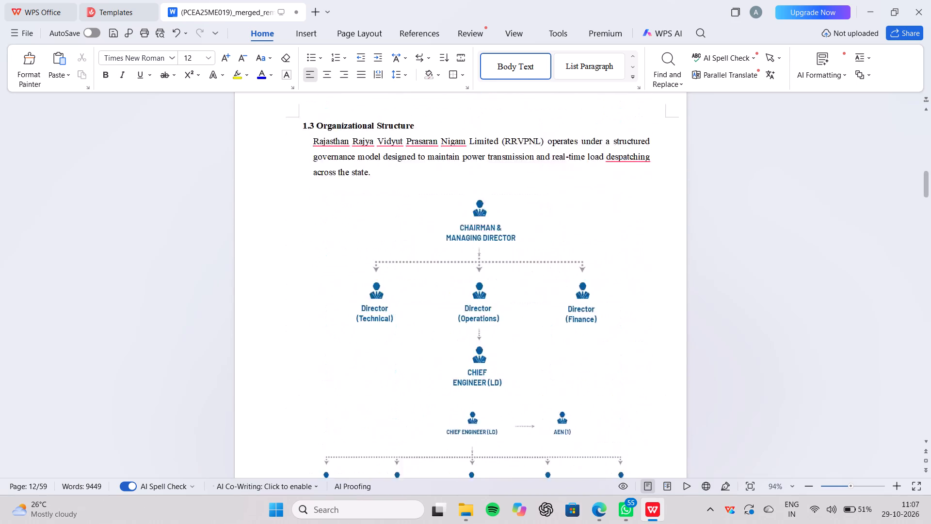
scroll(666, 172, down, 10)
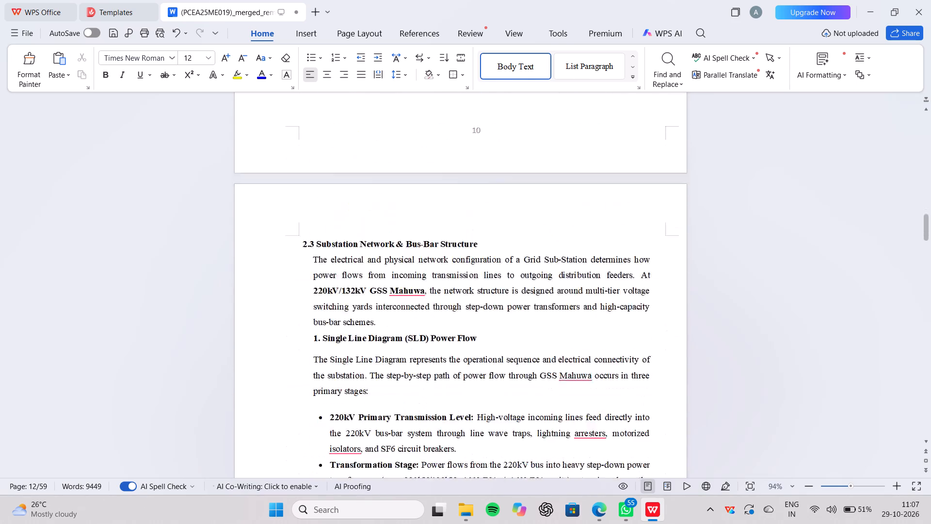
scroll(666, 172, down, 16)
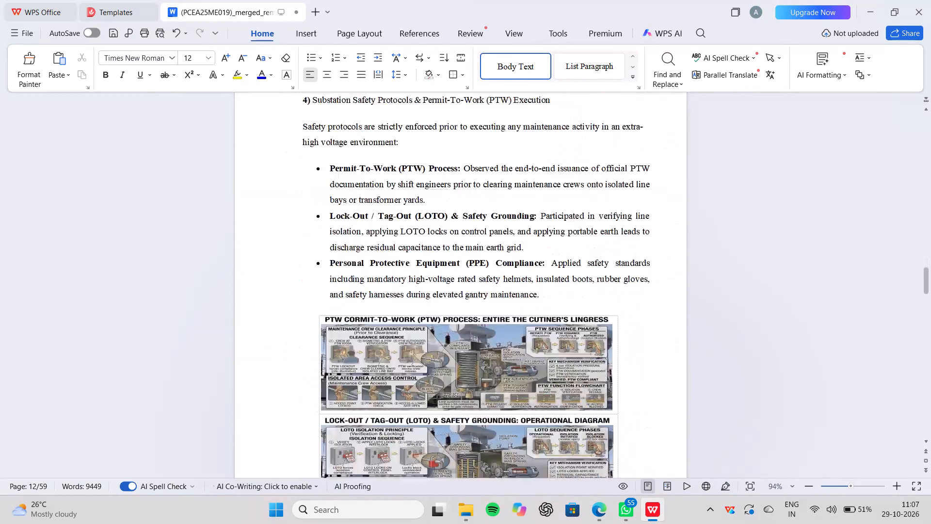
scroll(666, 172, down, 16)
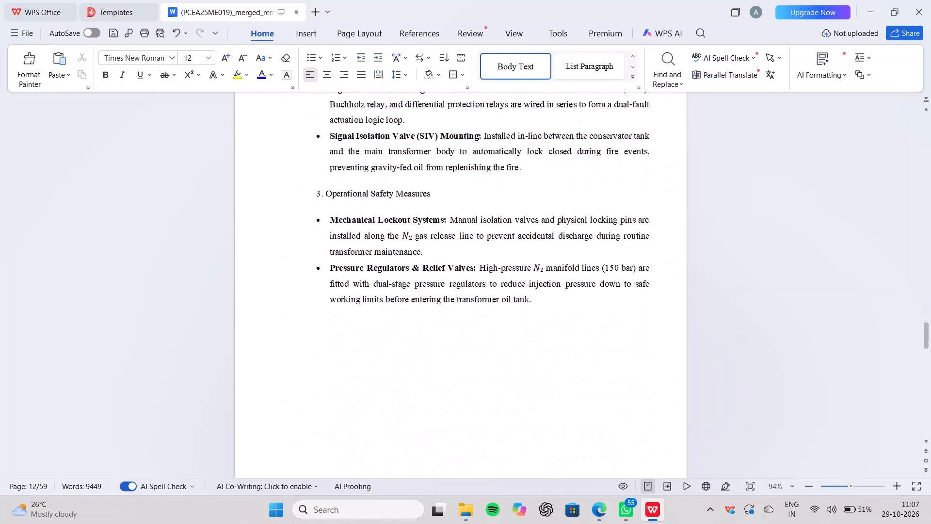
scroll(666, 172, down, 9)
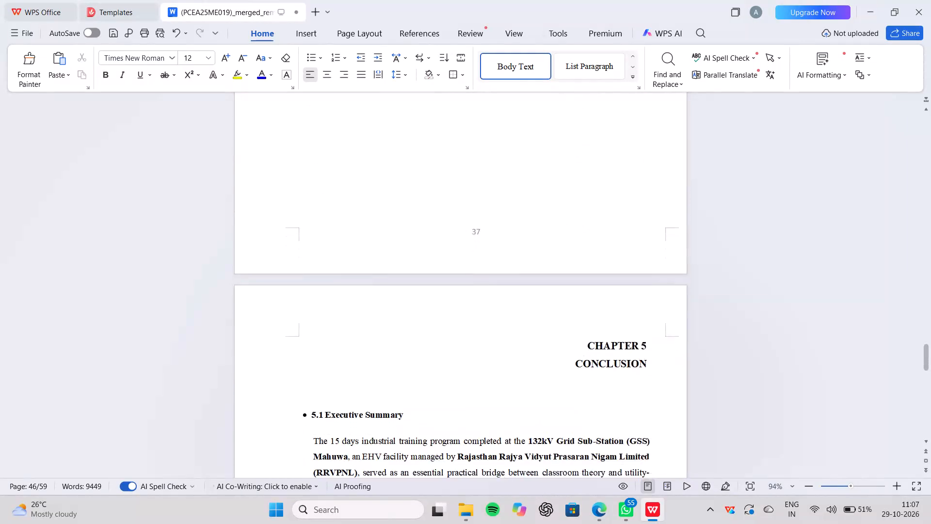
scroll(666, 172, down, 12)
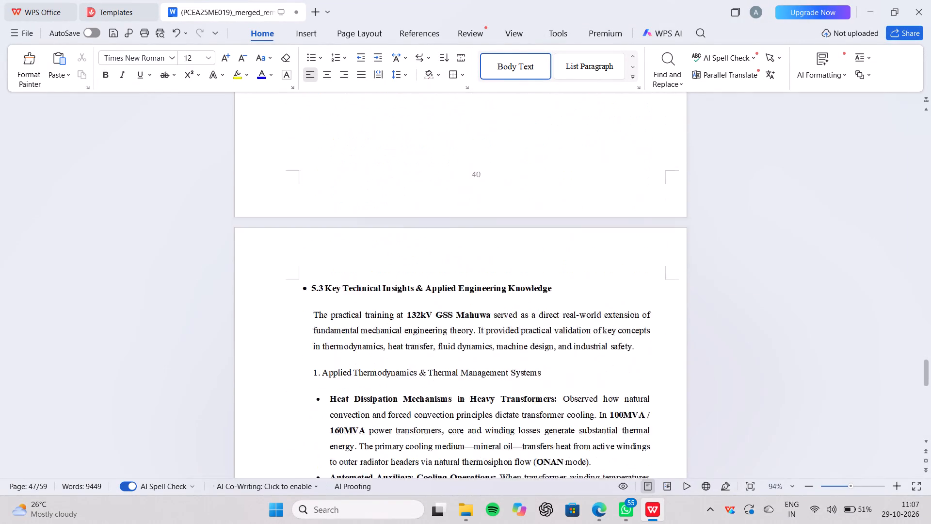
scroll(666, 172, down, 11)
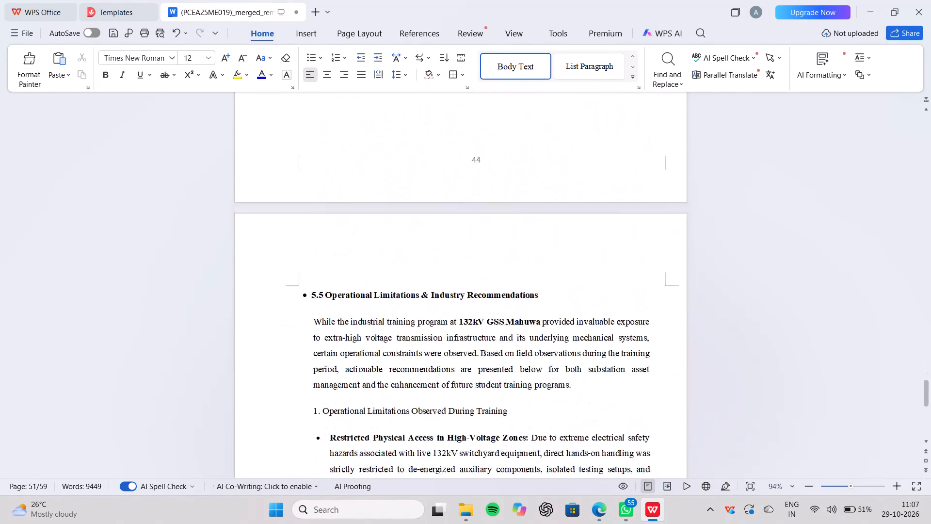
Look back through the chapters in reverse, from section 5.5 to the cover page, checking the page layout.
scroll(666, 172, up, 11)
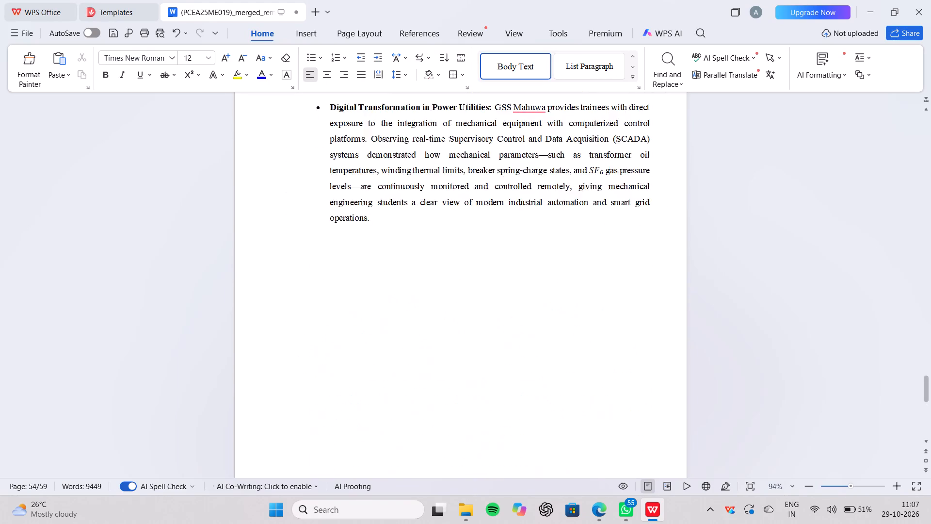
scroll(666, 172, up, 20)
scroll(666, 172, up, 6)
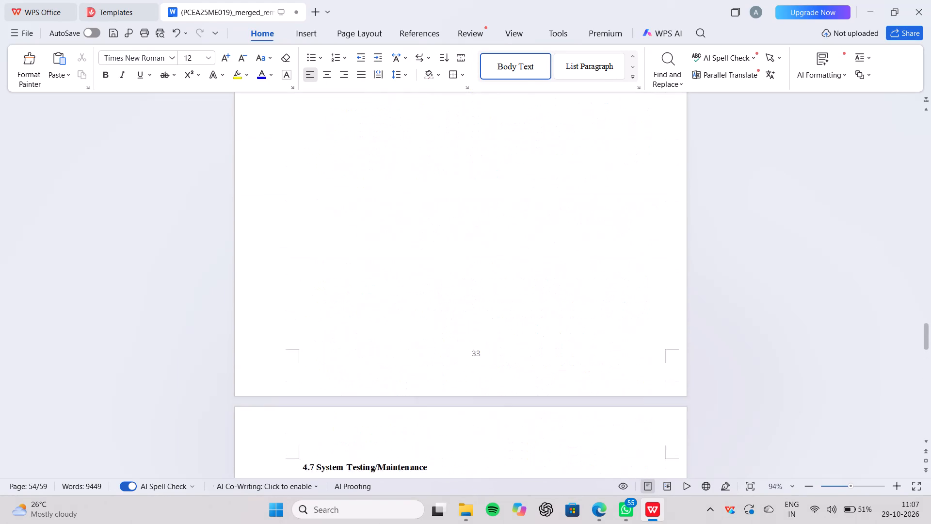
scroll(666, 172, up, 18)
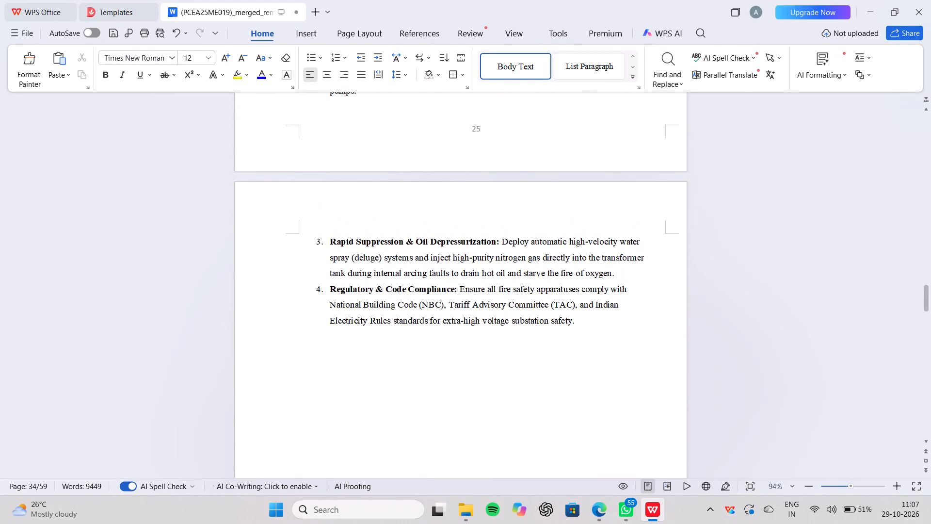
scroll(666, 172, up, 6)
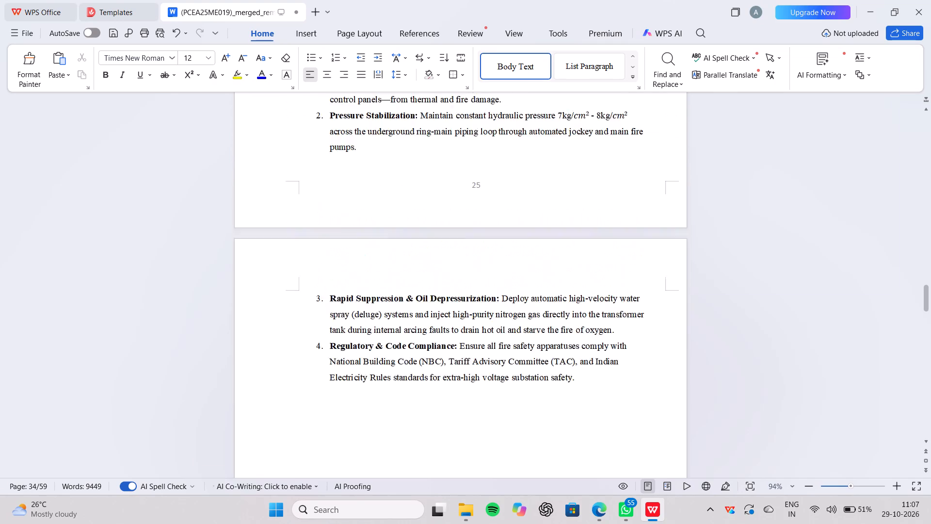
scroll(666, 172, up, 1)
scroll(625, 372, up, 18)
scroll(625, 372, up, 10)
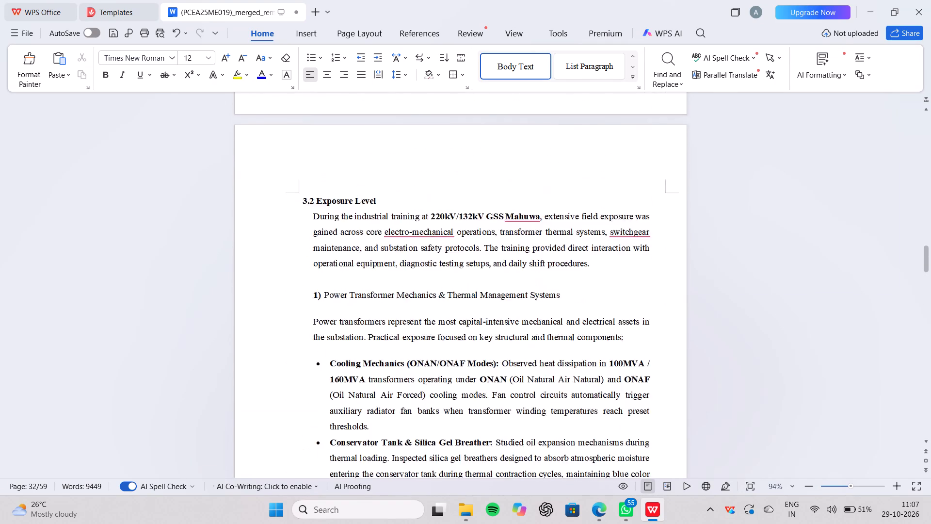
scroll(625, 372, up, 20)
scroll(625, 372, up, 19)
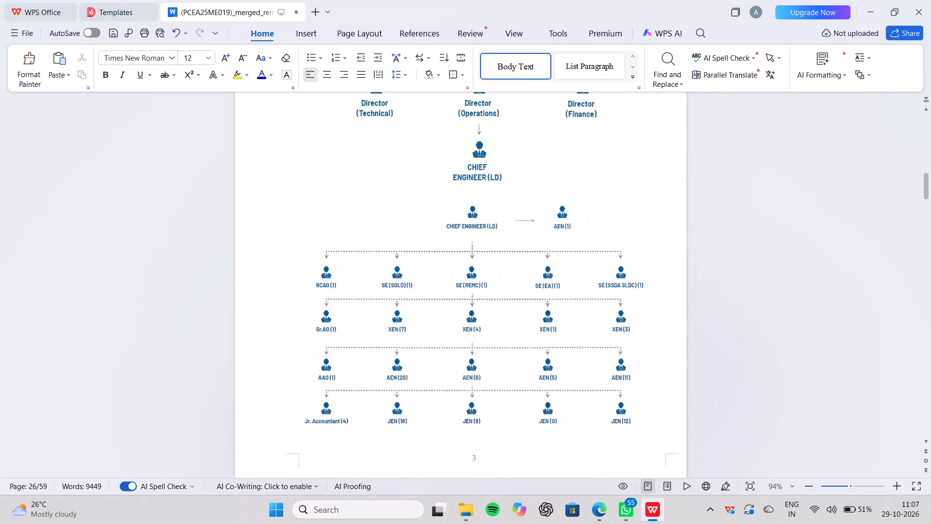
scroll(625, 372, up, 20)
scroll(625, 372, up, 19)
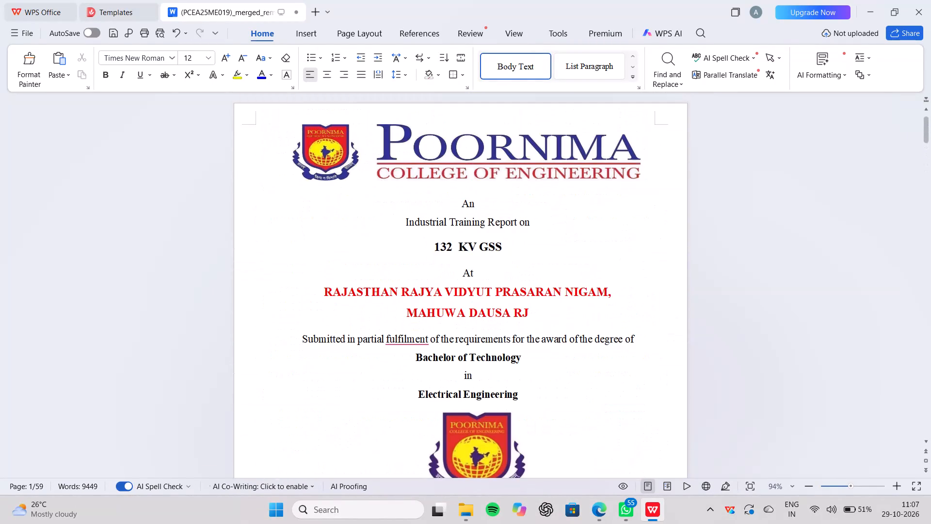
Review the cover page details, the Declaration and the department Certificate for correct wording and layout.
drag(584, 293, 534, 289)
drag(559, 346, 525, 336)
click(562, 350)
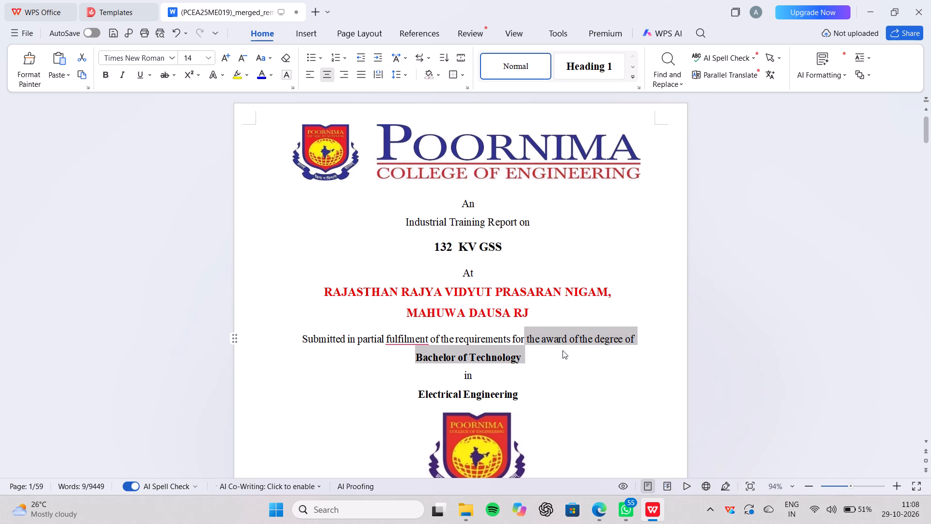
scroll(562, 350, down, 4)
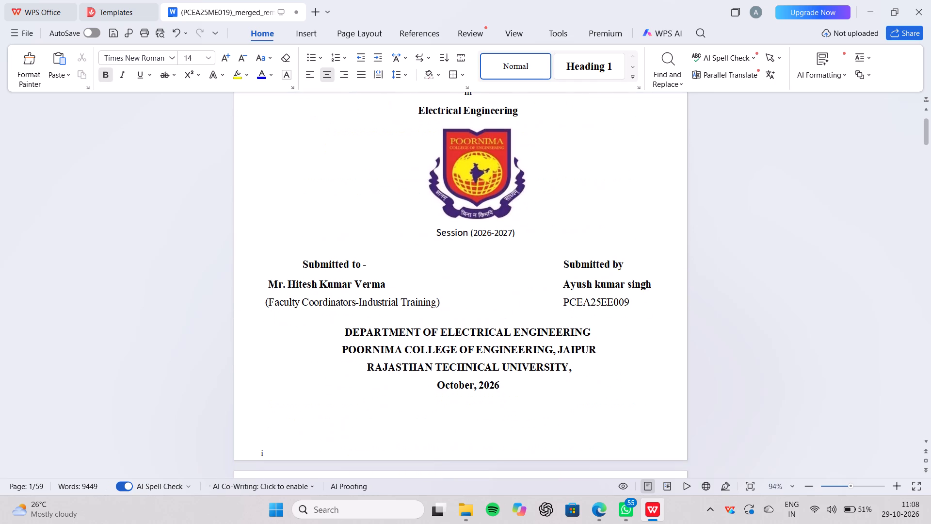
scroll(576, 377, down, 3)
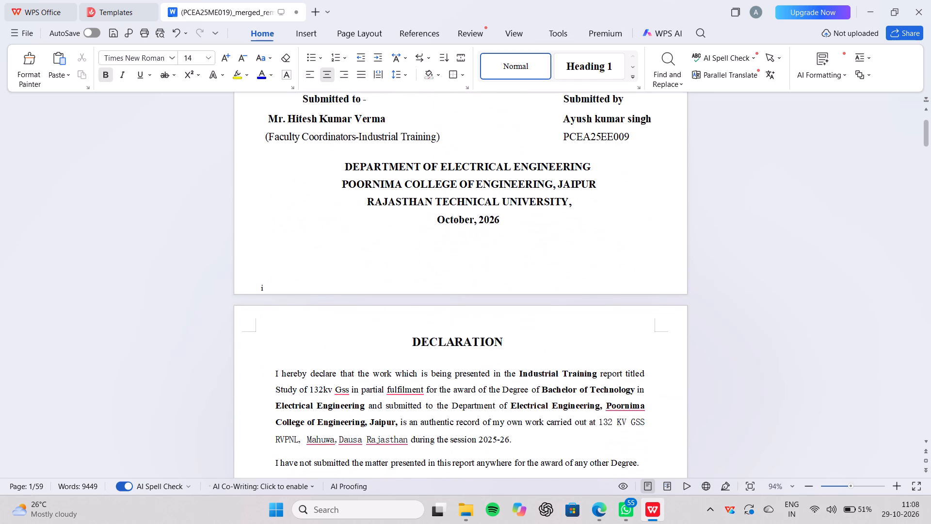
scroll(576, 377, down, 8)
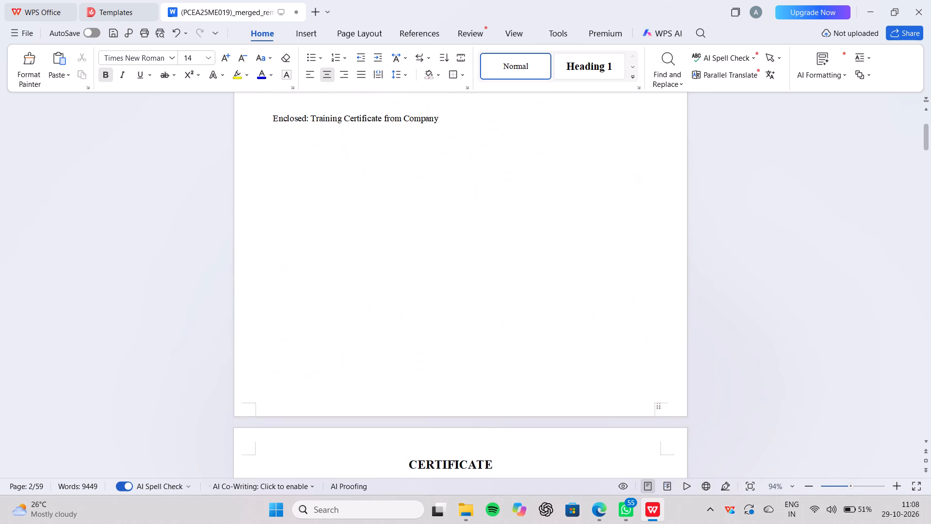
scroll(576, 377, down, 11)
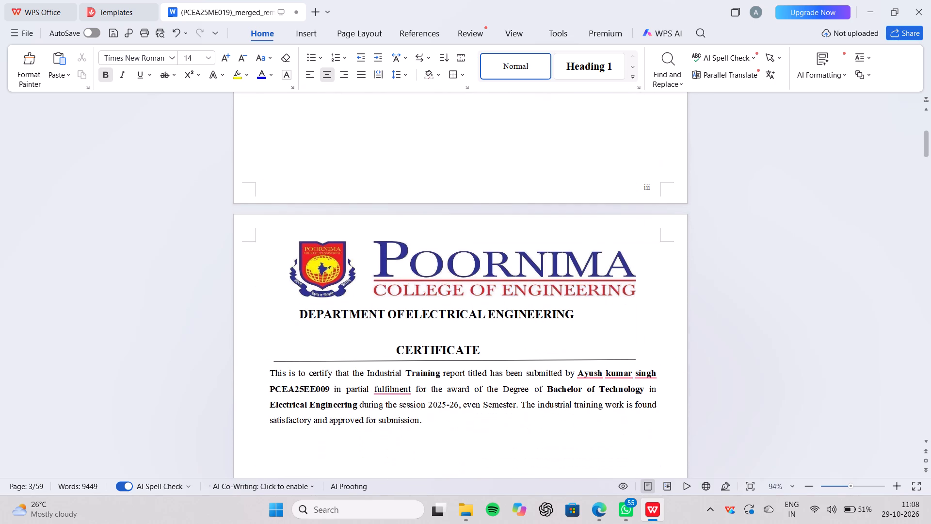
Check the Supervisor's Certificate signature block and read the Acknowledgement through to its closing paragraph and student signature block.
scroll(597, 383, down, 8)
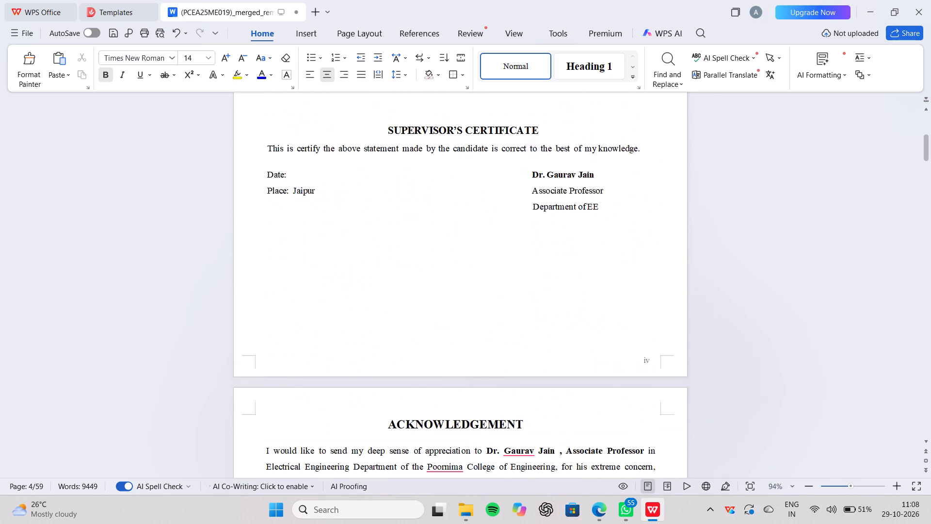
scroll(597, 383, down, 1)
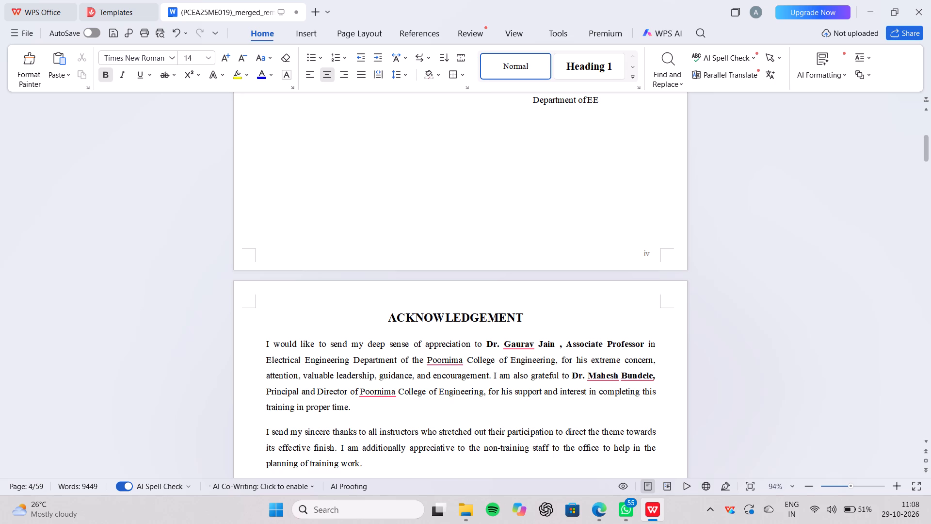
scroll(602, 348, down, 3)
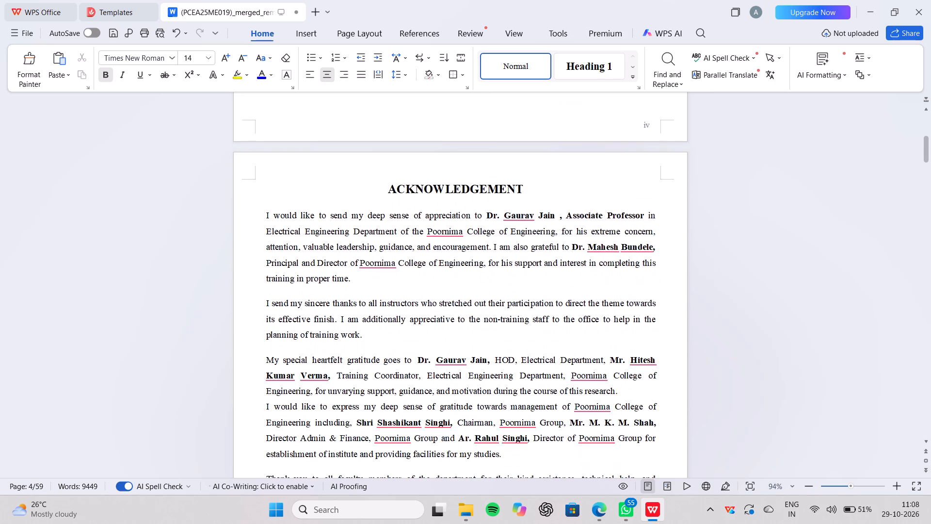
scroll(602, 348, down, 1)
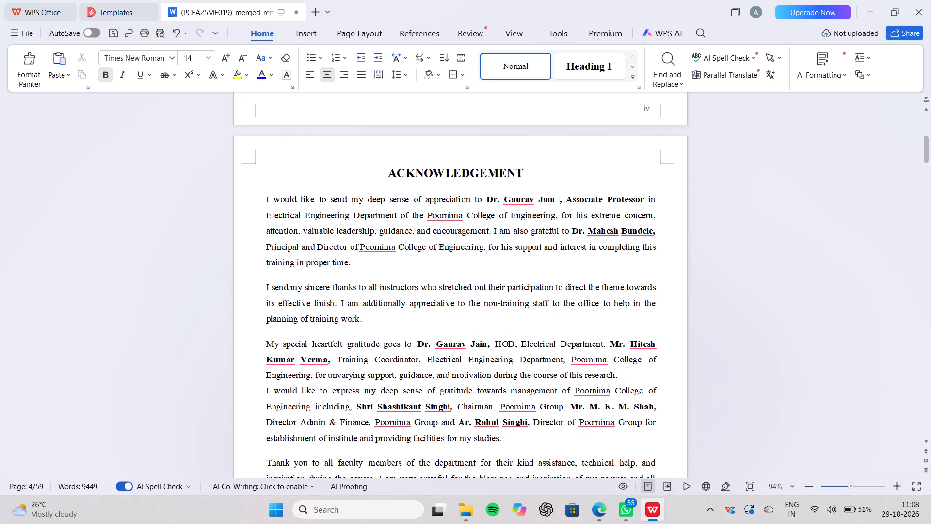
scroll(624, 347, down, 7)
scroll(624, 347, up, 2)
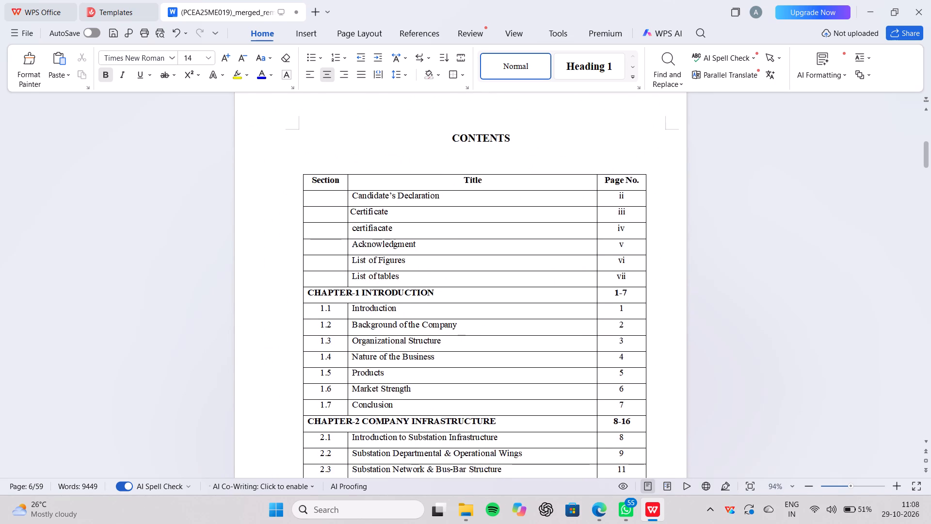
scroll(624, 347, up, 4)
drag(542, 164, 528, 156)
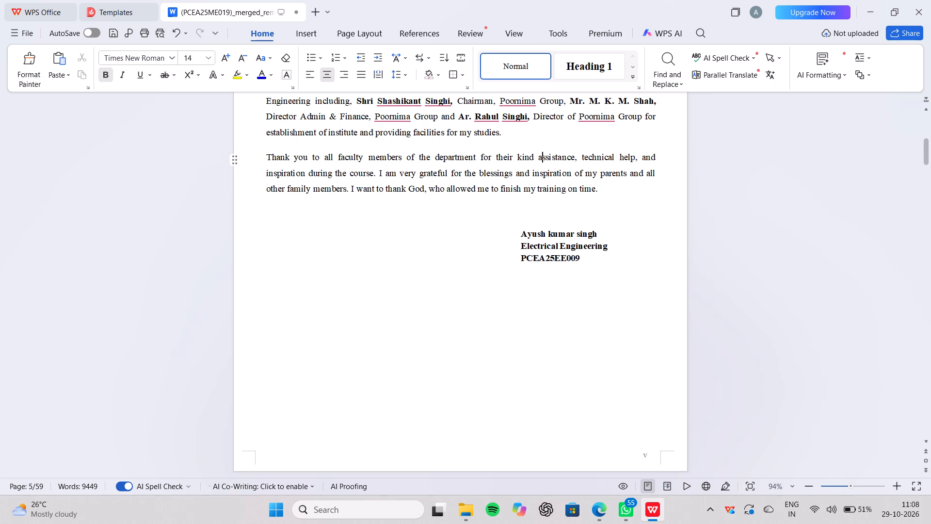
drag(528, 156, 499, 141)
click(522, 233)
Apply the plain borderless table style to the entire Contents table.
scroll(522, 233, down, 3)
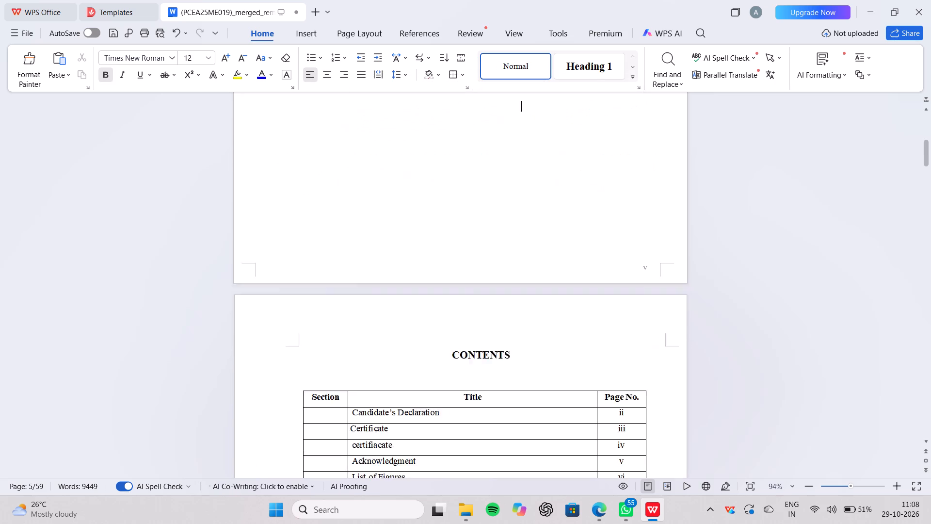
scroll(522, 233, down, 1)
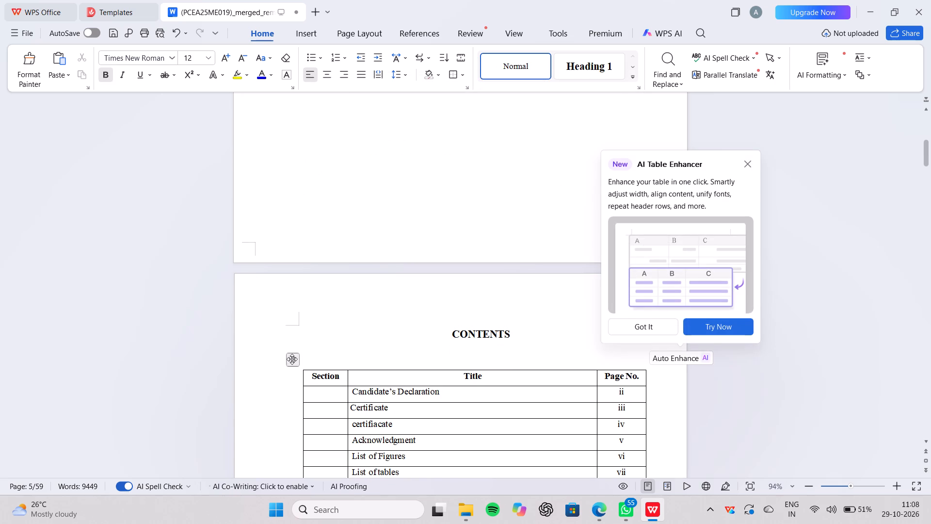
click(293, 361)
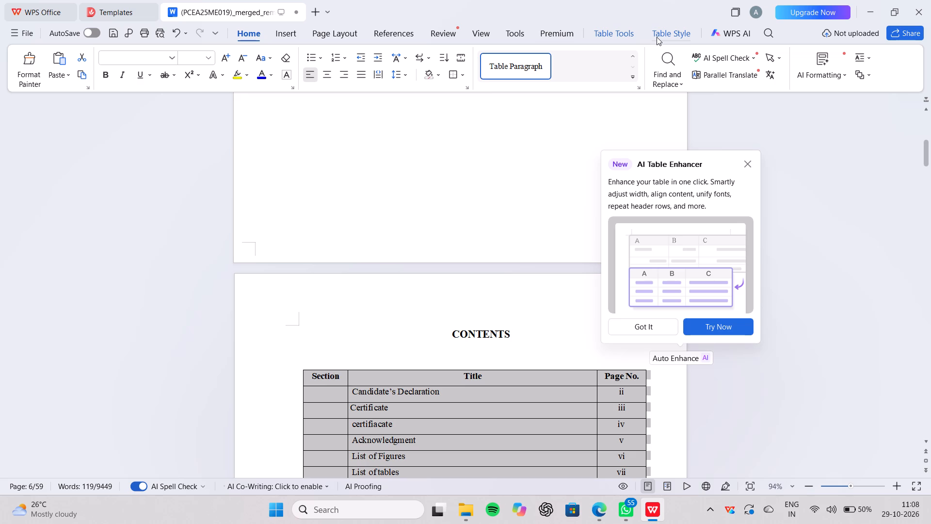
click(653, 37)
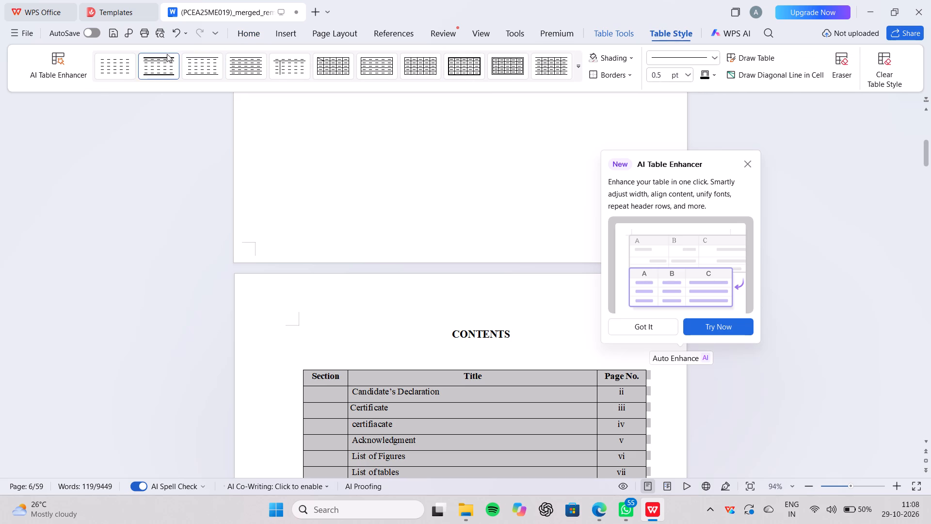
click(114, 72)
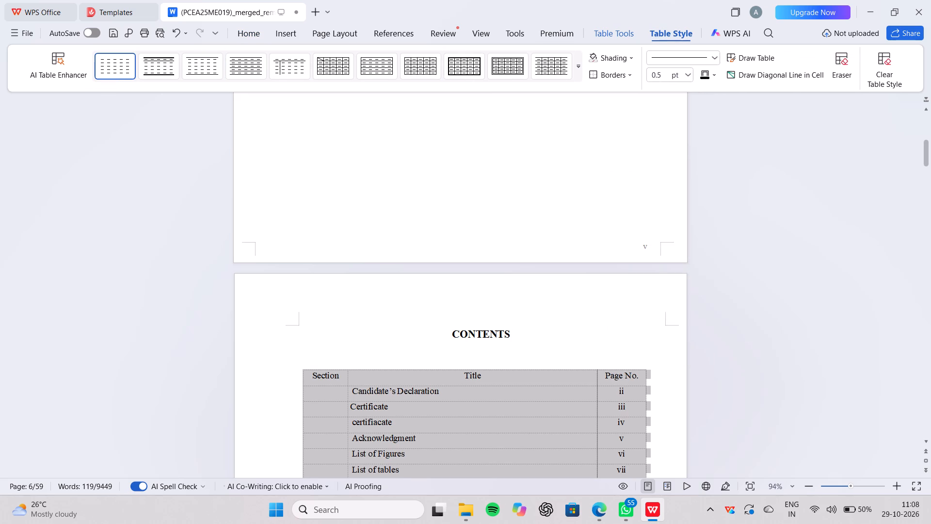
click(427, 360)
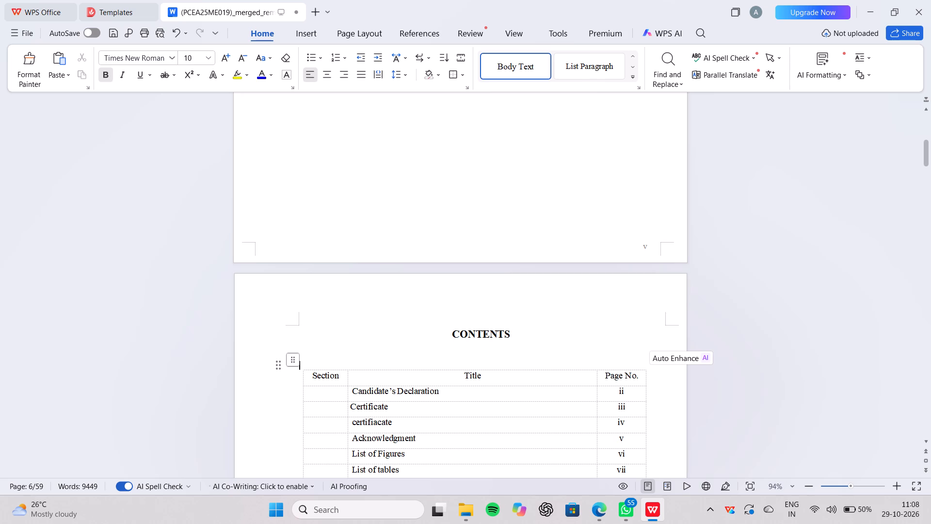
drag(336, 376, 307, 376)
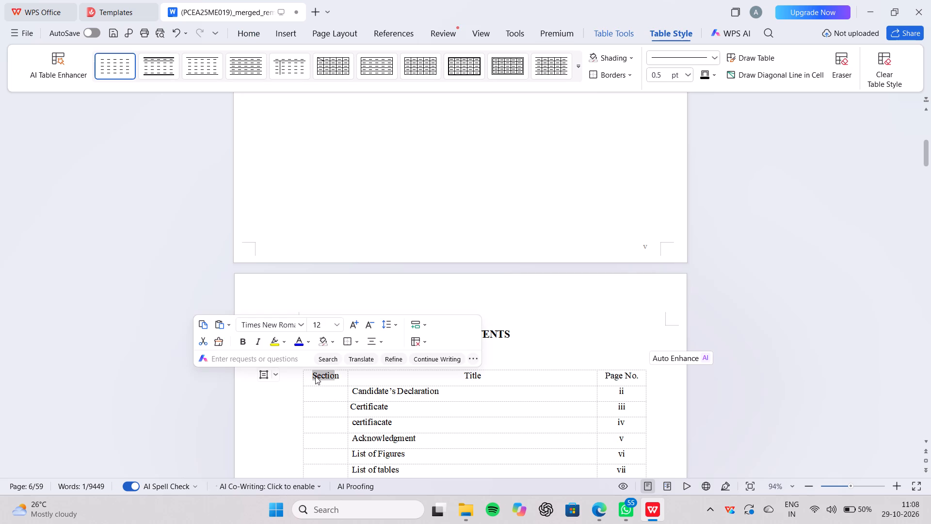
click(315, 376)
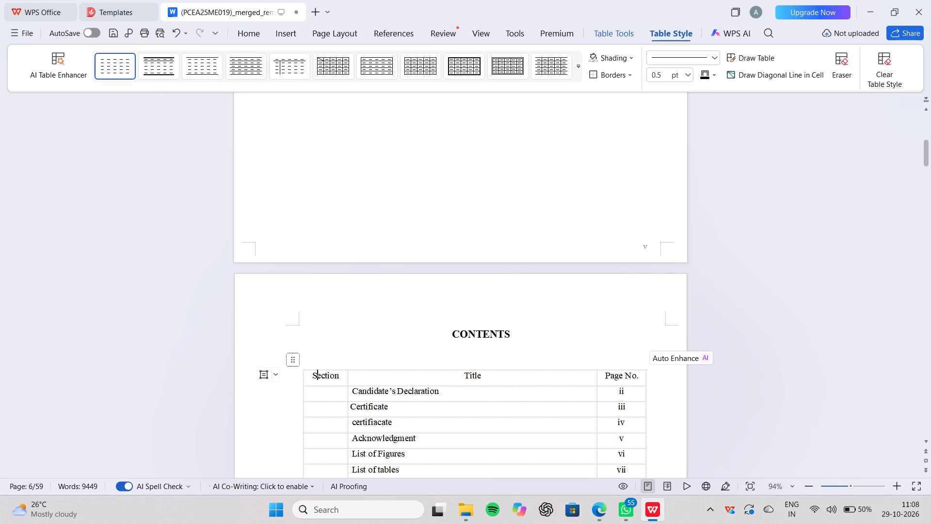
Make the Contents table's column headings Section, Title and Page No. bold.
drag(313, 376, 342, 379)
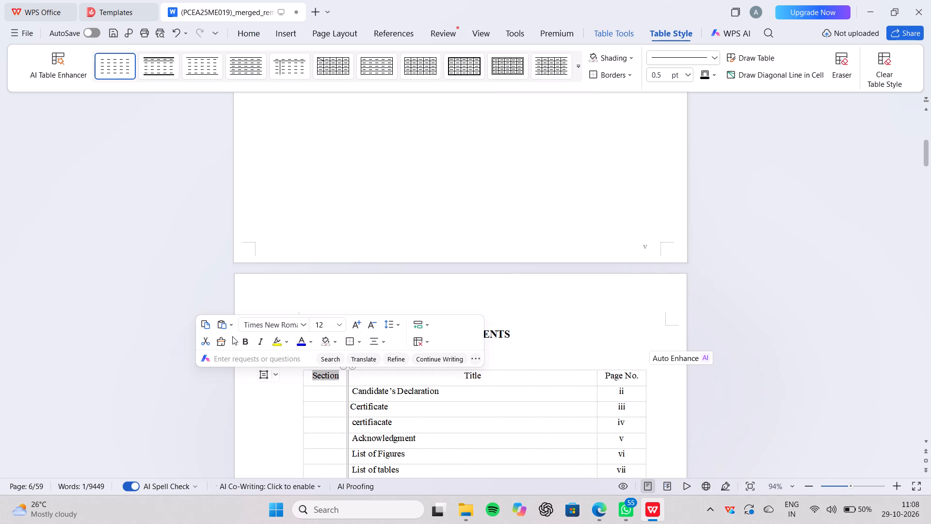
click(240, 343)
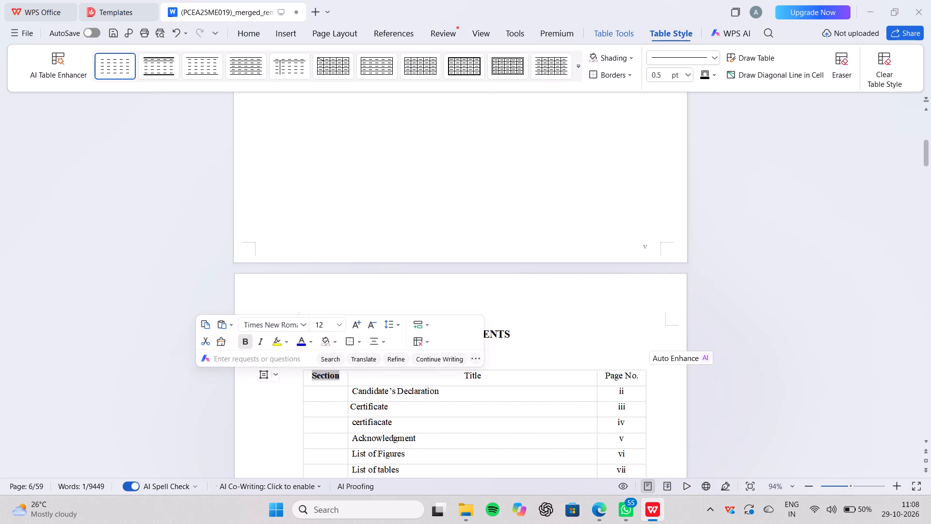
drag(460, 375, 483, 376)
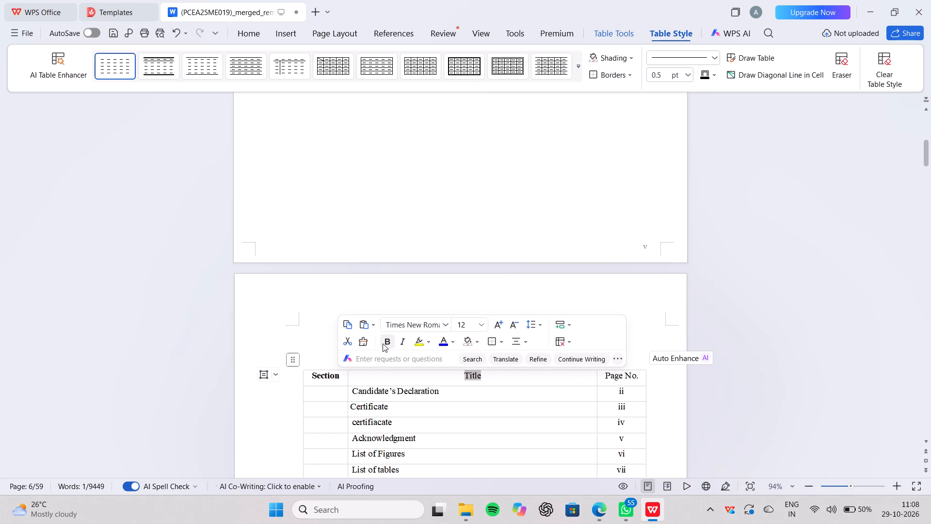
click(384, 344)
drag(604, 377, 641, 378)
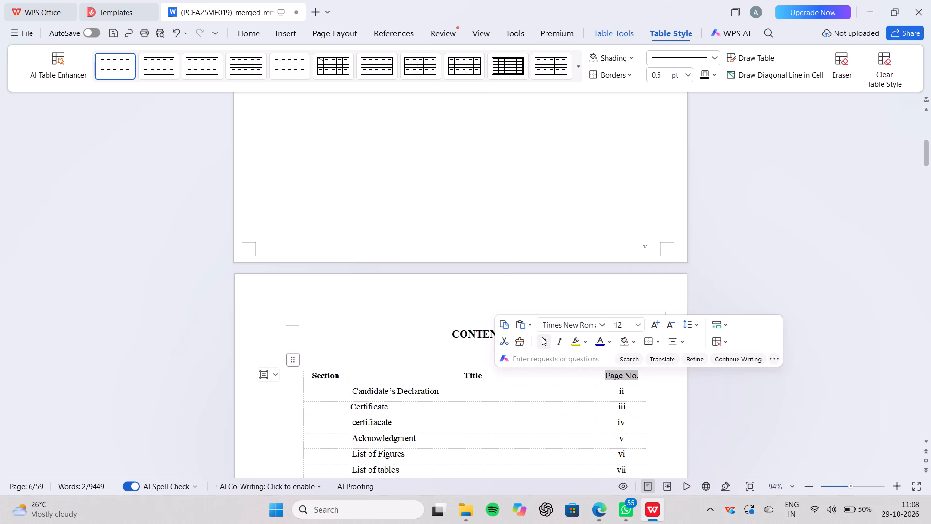
click(542, 337)
click(471, 382)
Check the rest of the Contents table, the List of Figures table and the List of Tables table for consistent styling.
scroll(471, 382, down, 4)
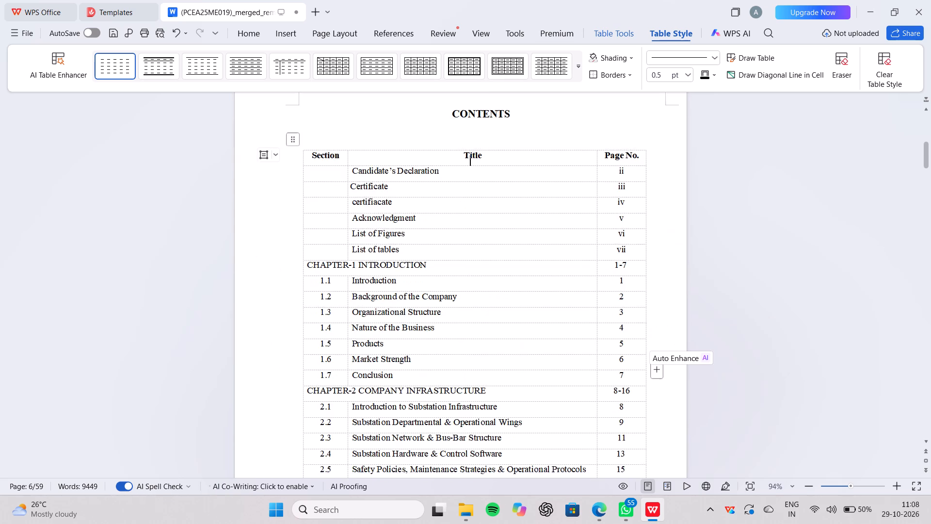
scroll(471, 382, down, 7)
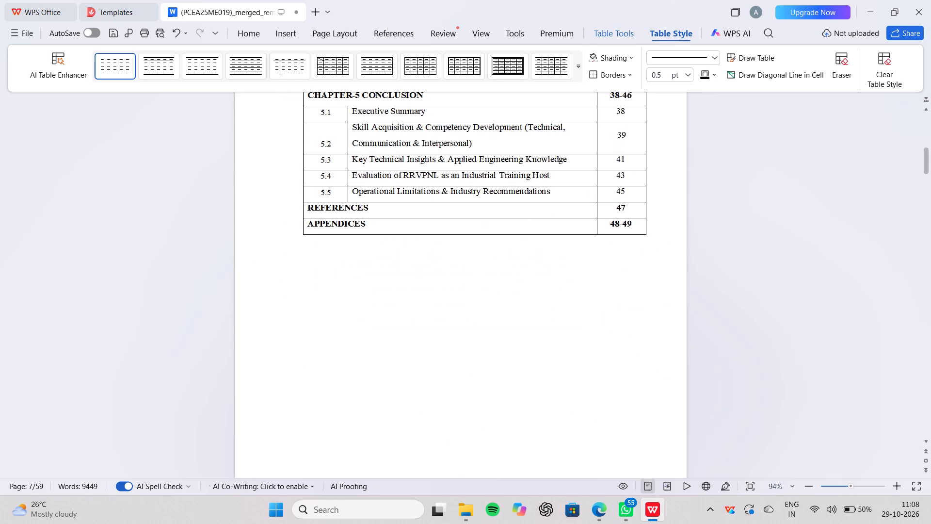
scroll(471, 382, down, 4)
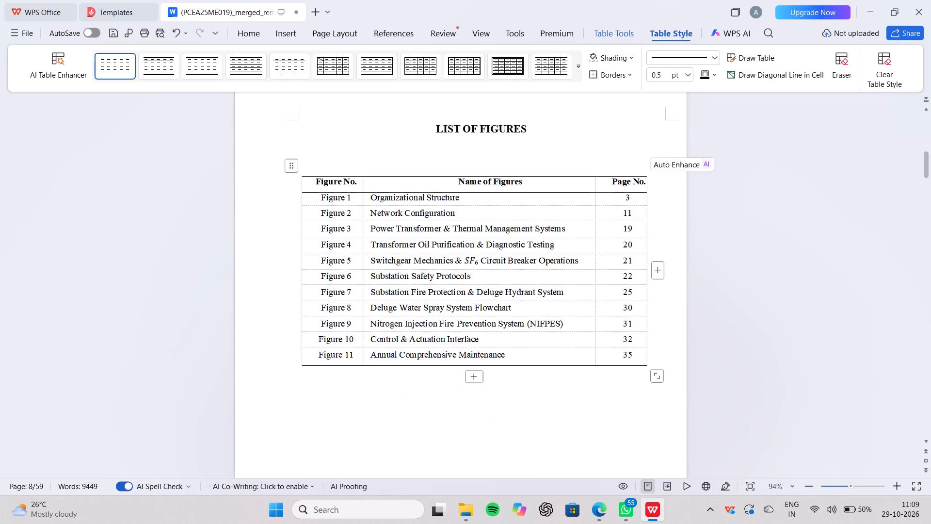
click(293, 164)
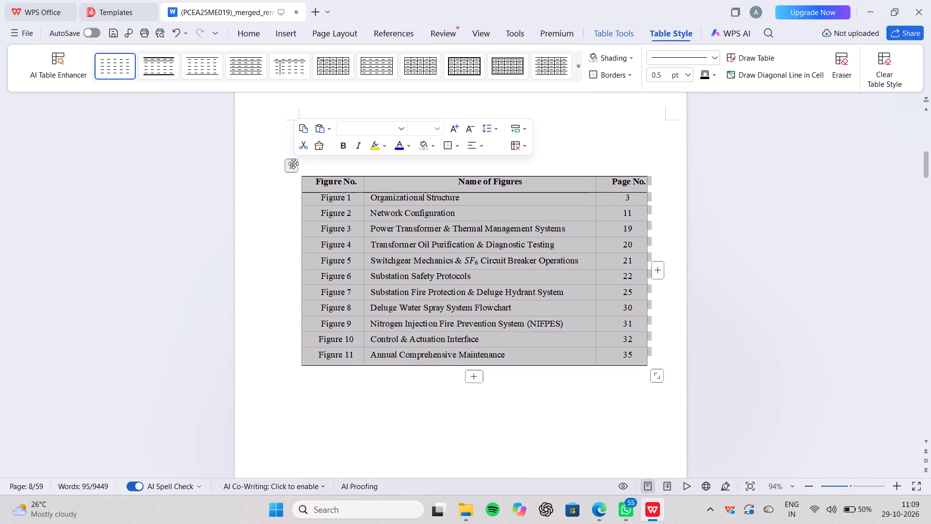
scroll(381, 280, down, 5)
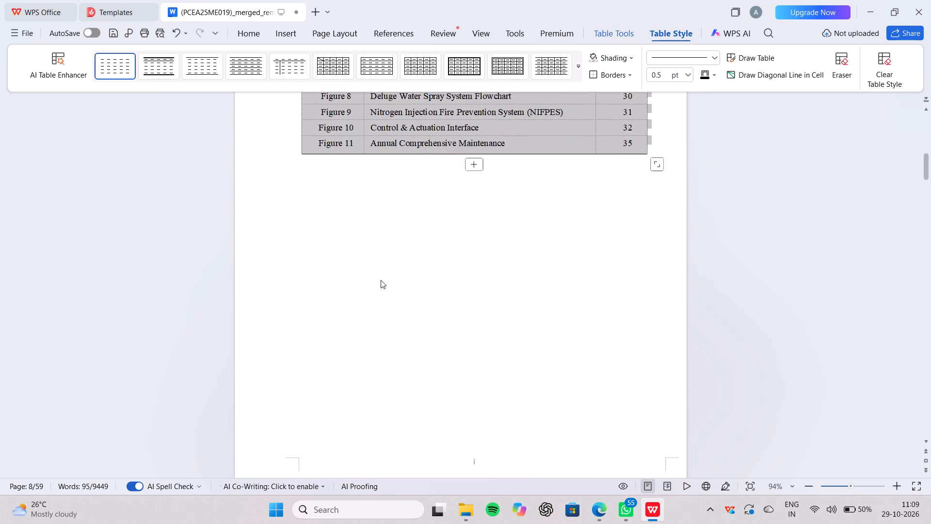
scroll(381, 280, down, 1)
click(335, 335)
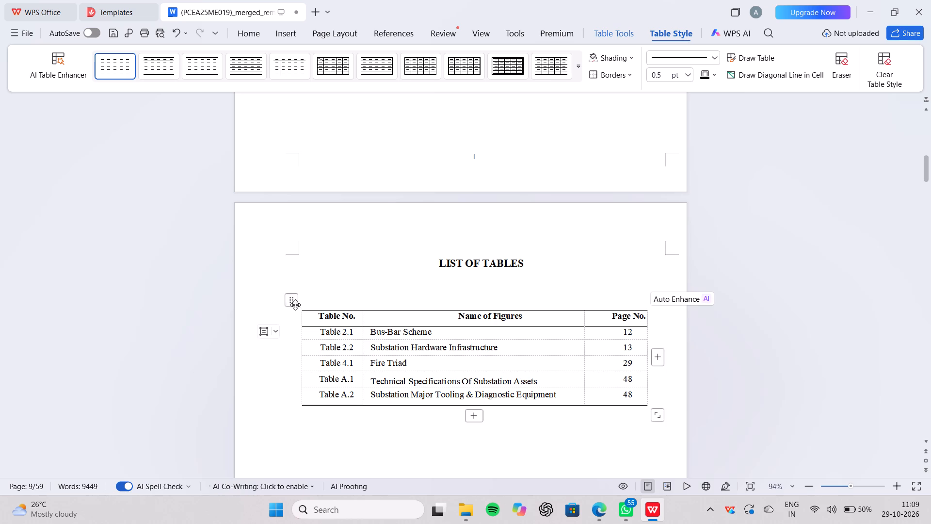
click(292, 301)
click(305, 228)
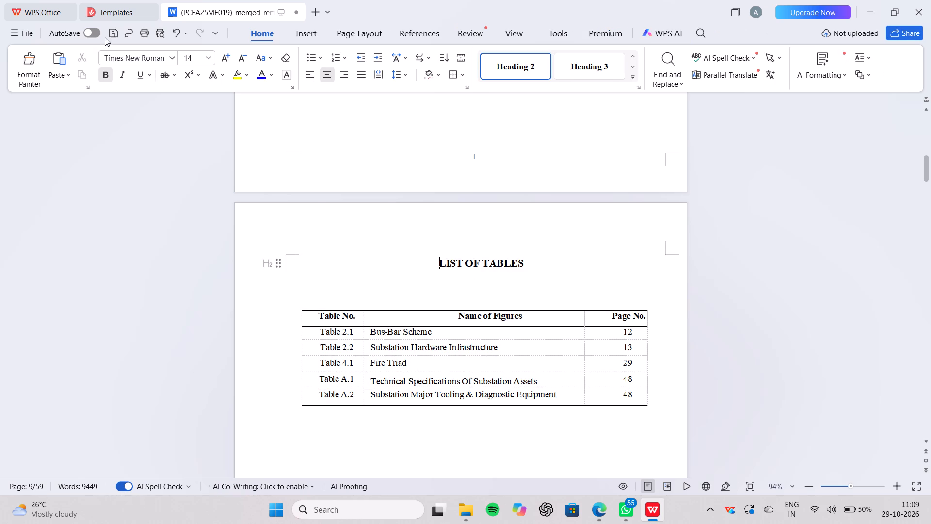
Save the report document.
click(113, 32)
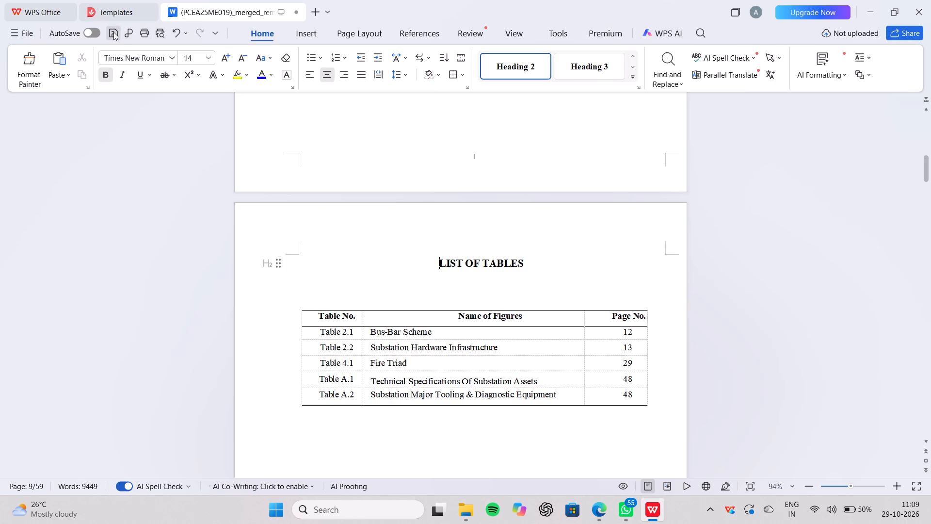
click(113, 32)
click(113, 32)
click(113, 32)
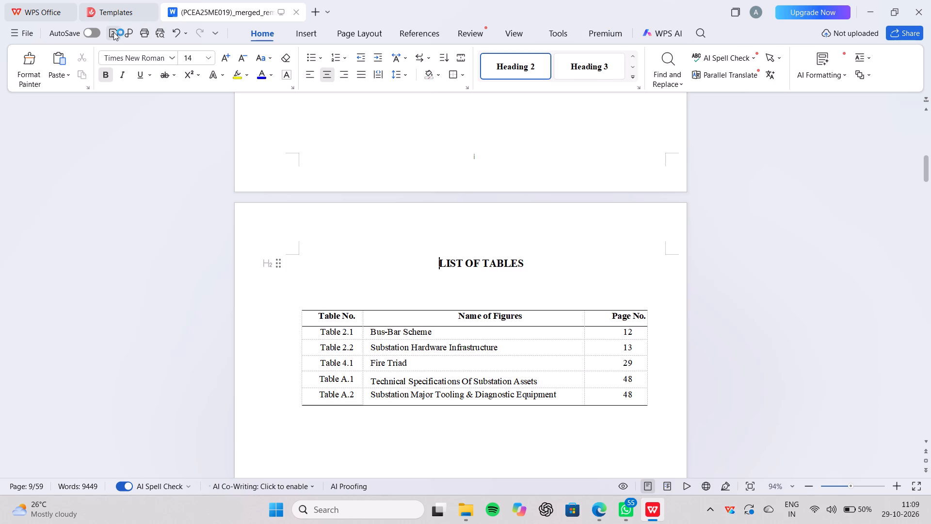
Save the report document again.
click(113, 32)
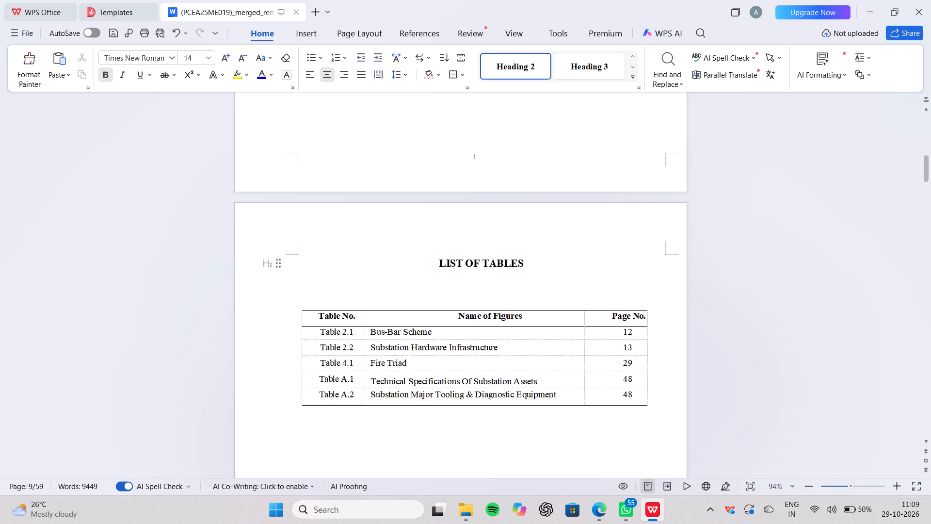
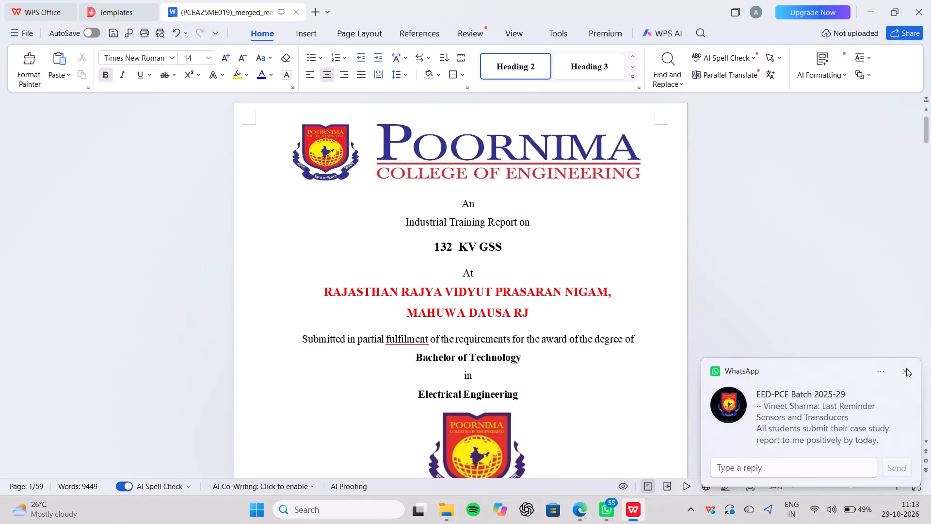
Dismiss the WhatsApp notification covering part of the document.
click(906, 368)
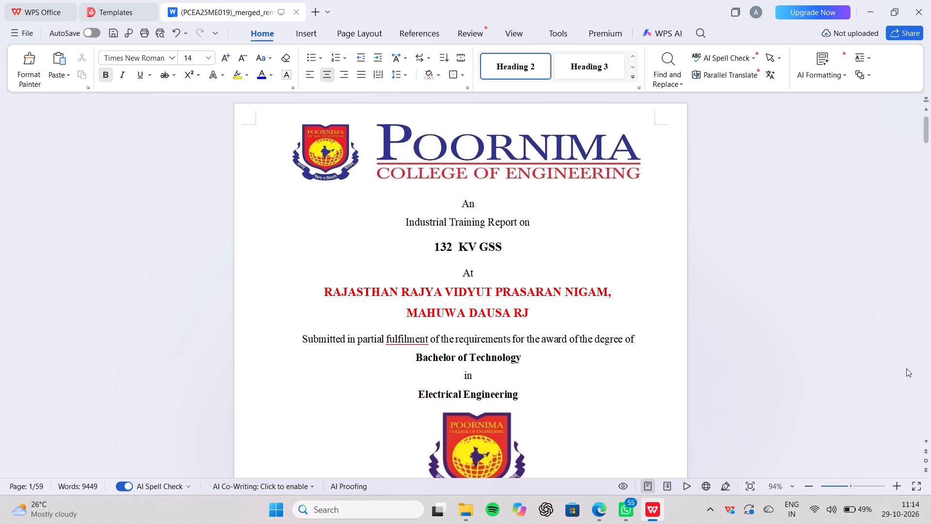
Review the front matter from the List of Tables back through the Contents to the end of the Acknowledgement page.
key(Down)
key(Down)
key(Down)
key(Down)
key(Down)
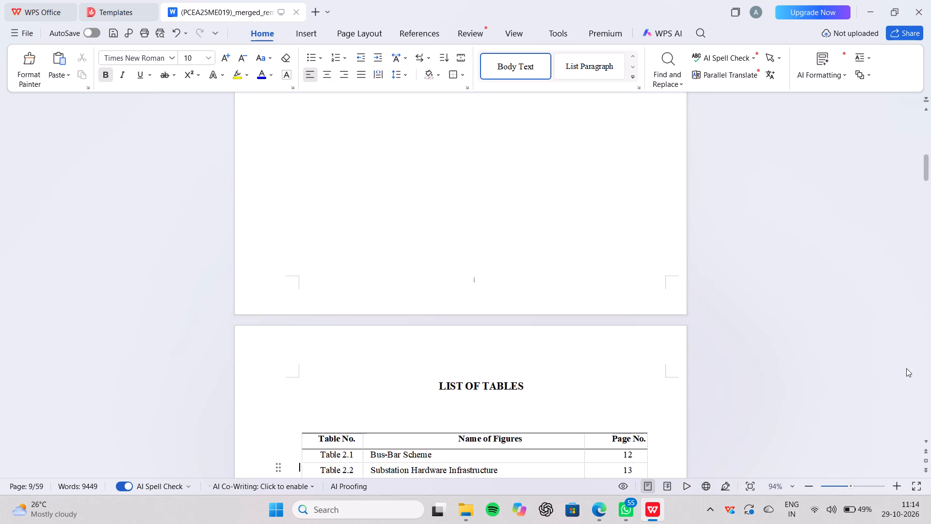
key(Down)
key(Down)
key(Up)
key(Up)
key(Up)
key(Up)
key(Up)
key(Up)
key(Up)
key(Up)
key(Up)
key(Up)
key(Up)
key(Up)
key(Up)
key(Up)
key(Up)
key(Up)
key(Up)
key(Up)
key(Up)
key(Up)
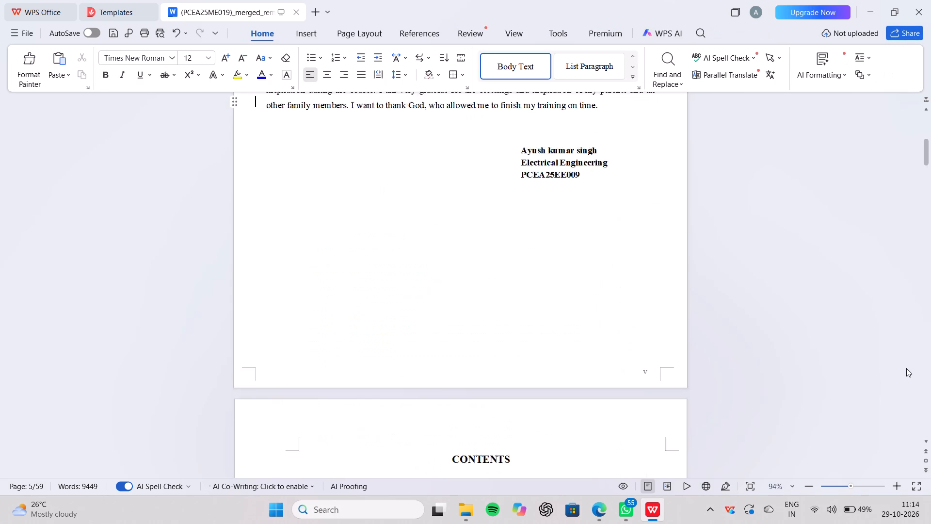
Review the Certificate, Supervisor's Certificate and Acknowledgement pages for correct names, titles and layout.
key(Up)
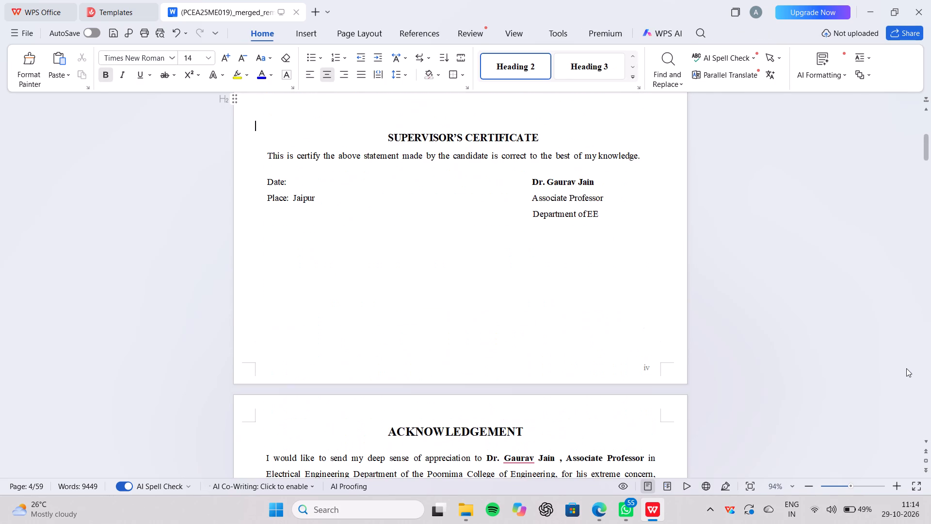
key(Down)
key(Down)
key(Down)
key(Down)
key(Down)
key(Down)
key(Down)
key(Down)
key(Down)
key(Down)
key(Down)
key(Down)
key(Down)
key(Down)
key(Down)
key(Down)
key(Down)
key(Down)
key(Down)
key(Down)
key(Down)
key(Down)
key(Down)
key(Down)
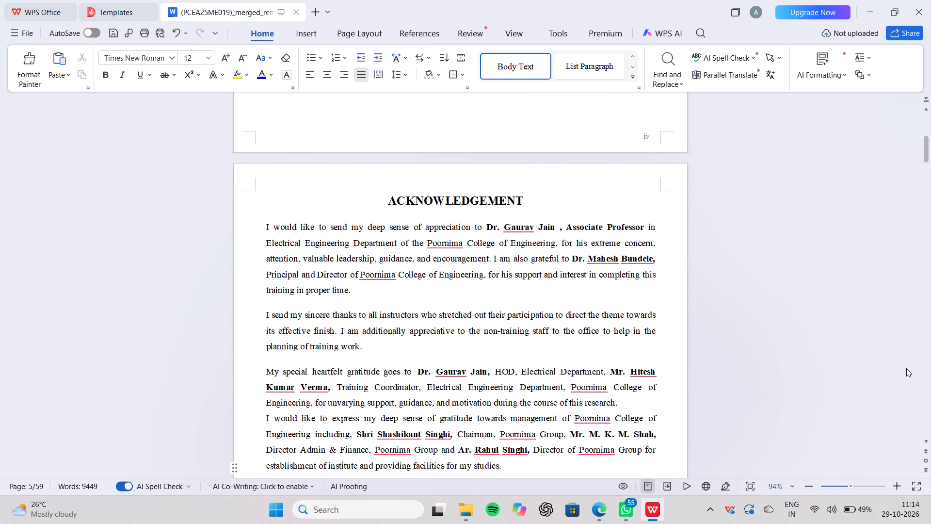
key(Up)
key(Up)
key(Up)
key(Up)
key(Up)
key(Up)
key(Up)
key(Up)
key(Up)
key(Up)
key(Up)
key(Up)
key(Up)
key(Up)
key(Up)
key(Up)
key(Up)
key(Up)
key(Up)
key(Up)
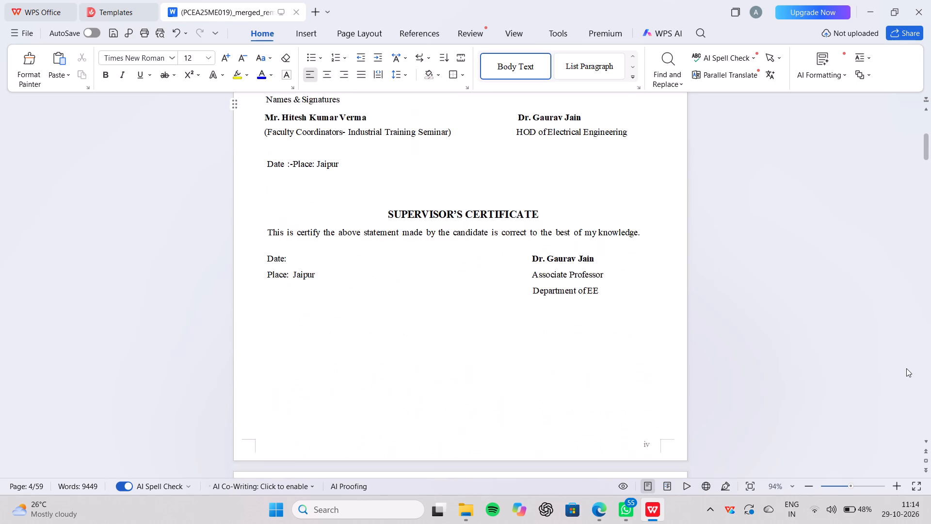
key(Up)
key(Up)
key(Up)
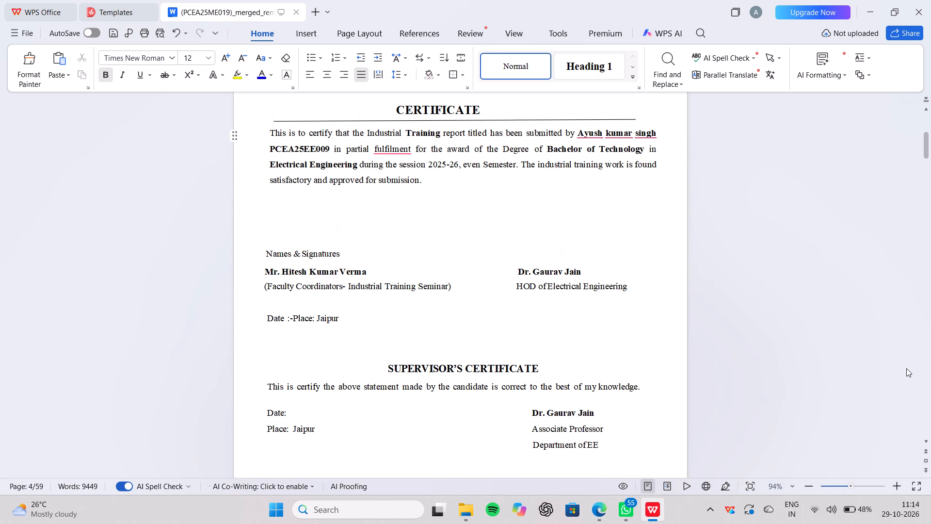
key(Down)
key(Down)
key(Down)
key(Down)
key(Down)
key(Down)
key(Down)
key(Down)
key(Down)
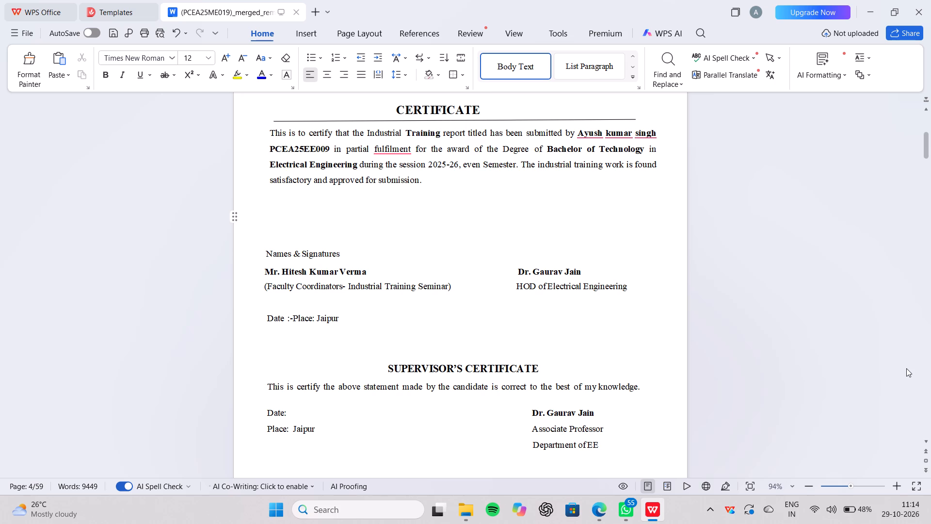
Check the front-matter pages after the Certificate through to the List of Tables.
key(Down)
key(Down)
key(Down)
key(Down)
key(Down)
key(Down)
key(Down)
key(Down)
key(Down)
key(Down)
key(Down)
key(Down)
key(Down)
key(Down)
key(Down)
key(Down)
key(Down)
key(Down)
key(Down)
key(Down)
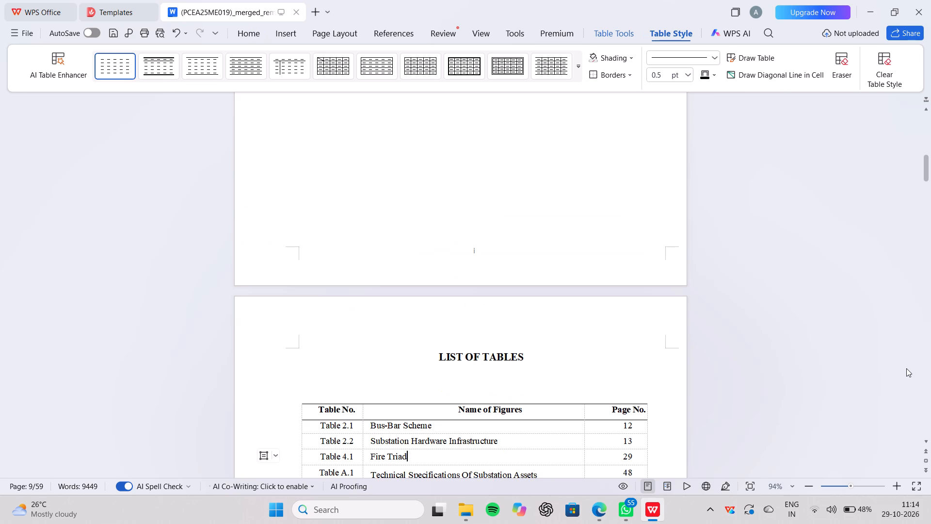
key(Down)
key(Down)
key(Down)
key(Down)
key(Down)
key(Down)
key(Down)
key(Down)
key(Down)
key(Down)
key(Down)
key(Down)
key(Down)
key(Down)
key(Down)
key(Down)
key(Down)
key(Down)
key(Down)
key(Down)
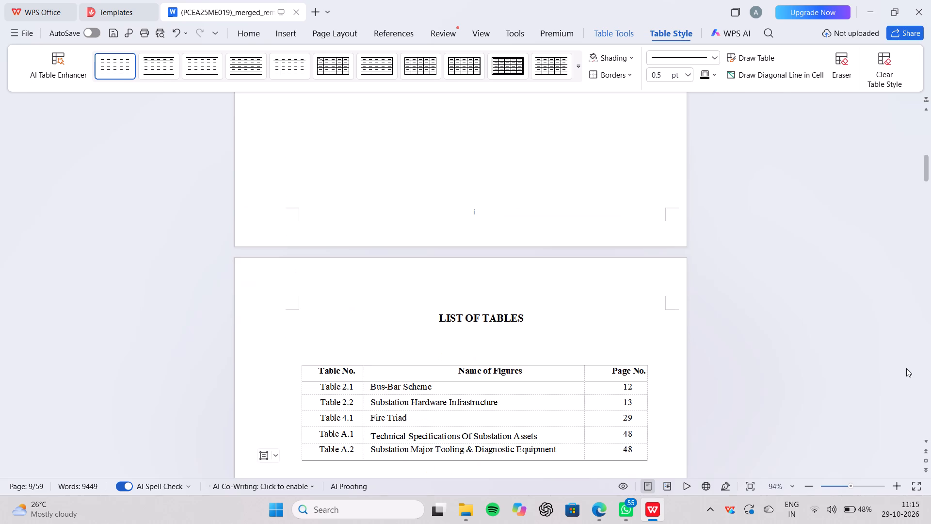
Examine the opening page of Chapter 1, including its headings and section 1.1 Introduction.
key(Down)
key(Down)
key(Down)
key(Down)
key(Down)
key(Down)
key(Down)
key(Down)
key(Down)
key(Down)
key(Down)
key(Down)
key(Down)
key(Down)
key(Down)
key(Down)
key(Down)
key(Down)
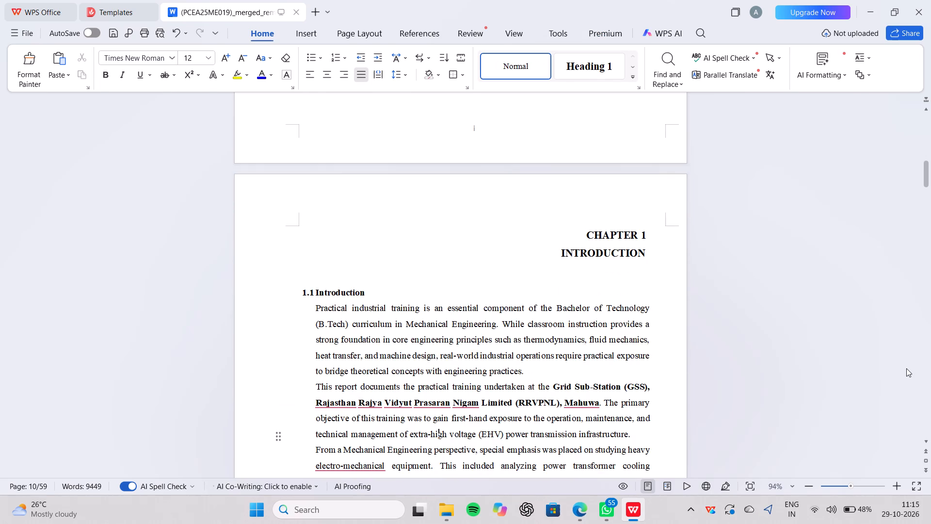
key(Up)
key(Up)
key(Up)
key(Up)
key(Up)
key(Up)
key(Up)
key(Up)
key(Up)
key(Up)
key(Up)
key(Up)
key(Up)
key(Up)
key(Up)
key(Up)
key(Up)
key(Up)
key(Up)
key(Up)
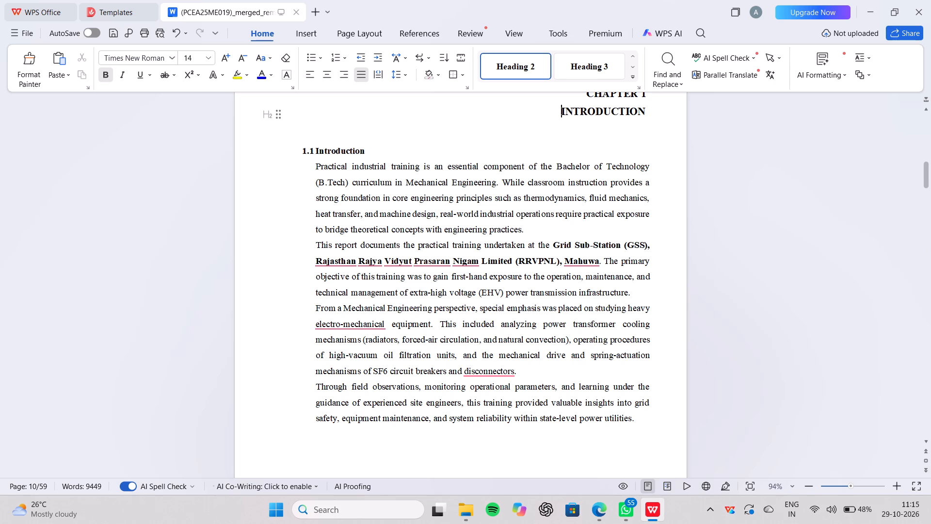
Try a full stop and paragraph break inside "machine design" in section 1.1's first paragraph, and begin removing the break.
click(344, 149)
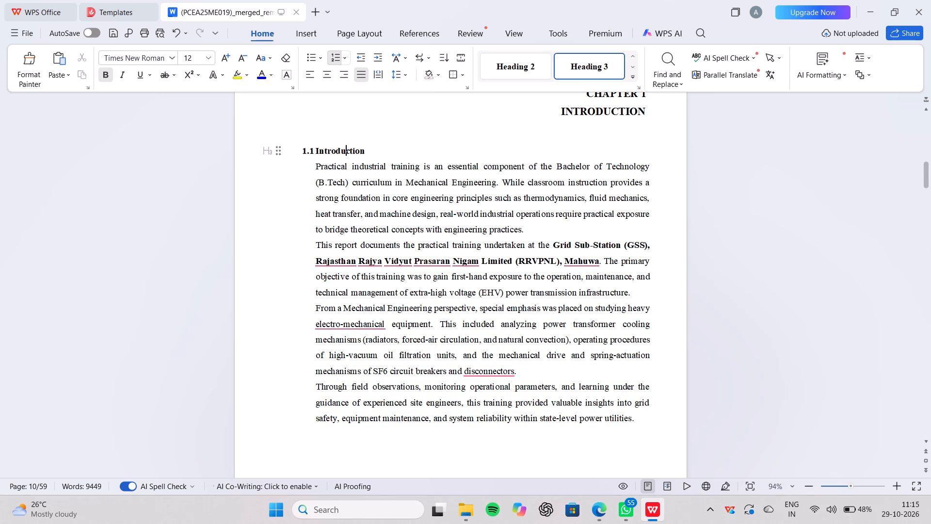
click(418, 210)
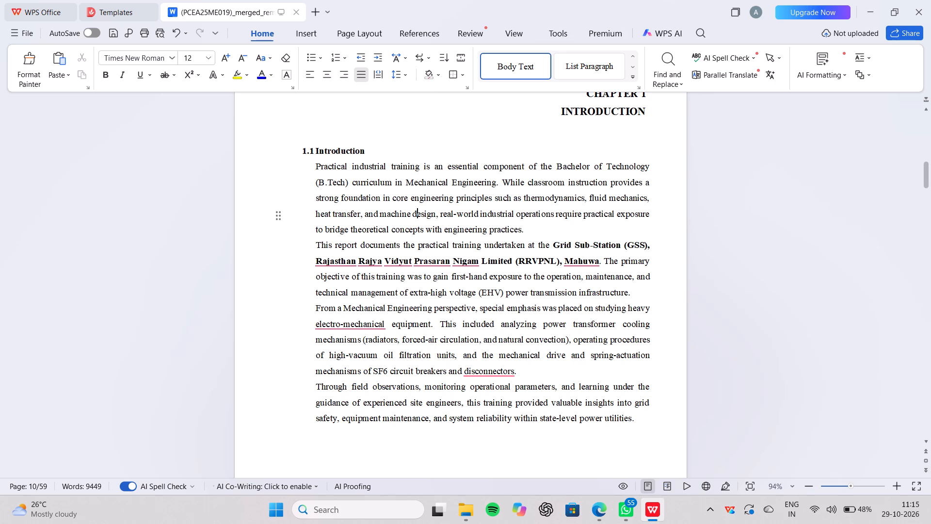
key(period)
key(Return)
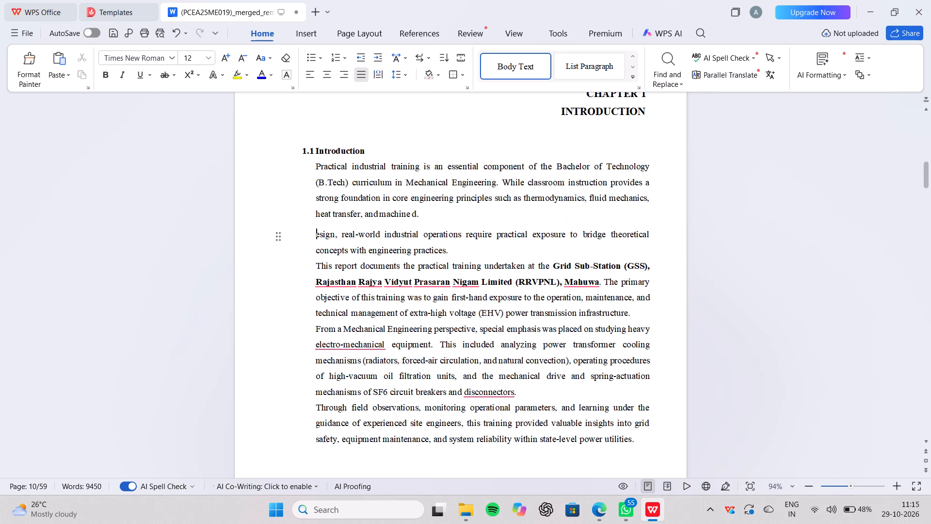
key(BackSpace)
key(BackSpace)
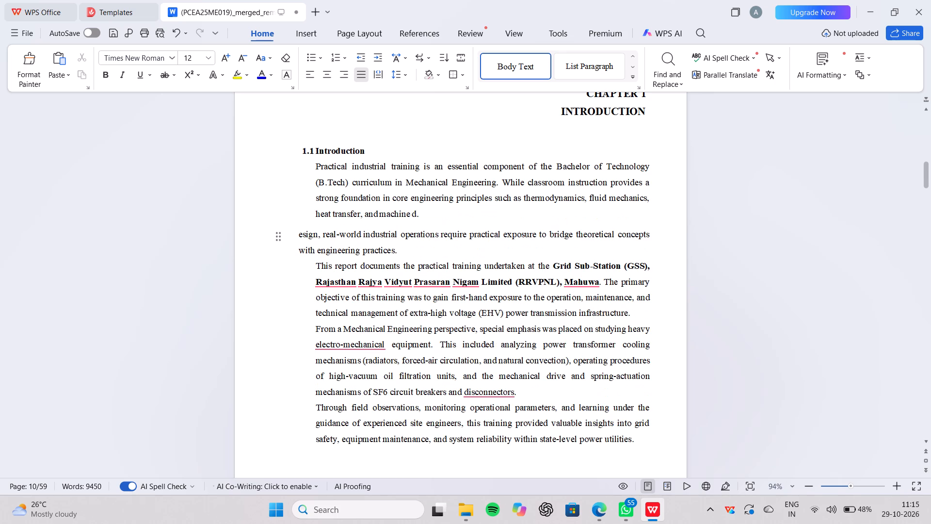
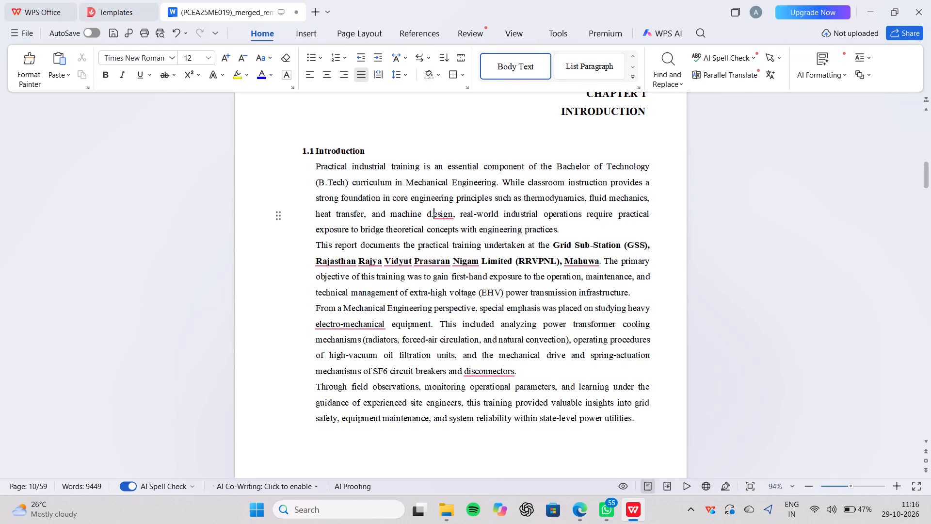
Replace the Introduction heading's automatic number in Chapter 1 with plain text 1.1, indented with spaces to line up with the body paragraphs.
click(296, 154)
click(302, 152)
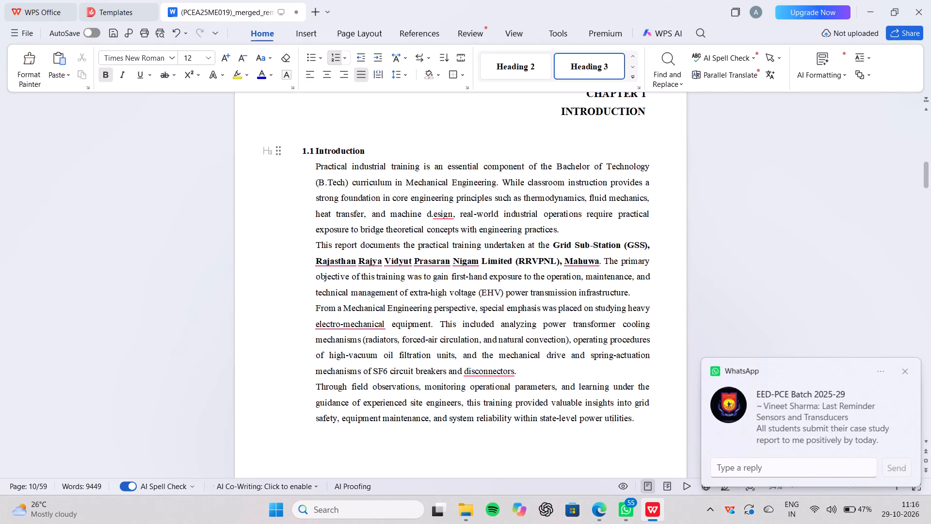
click(307, 152)
click(305, 160)
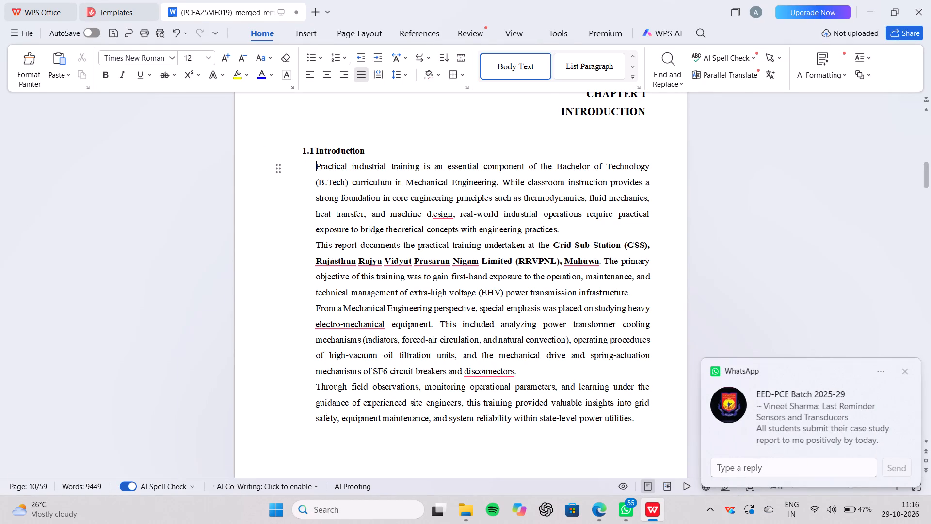
click(316, 142)
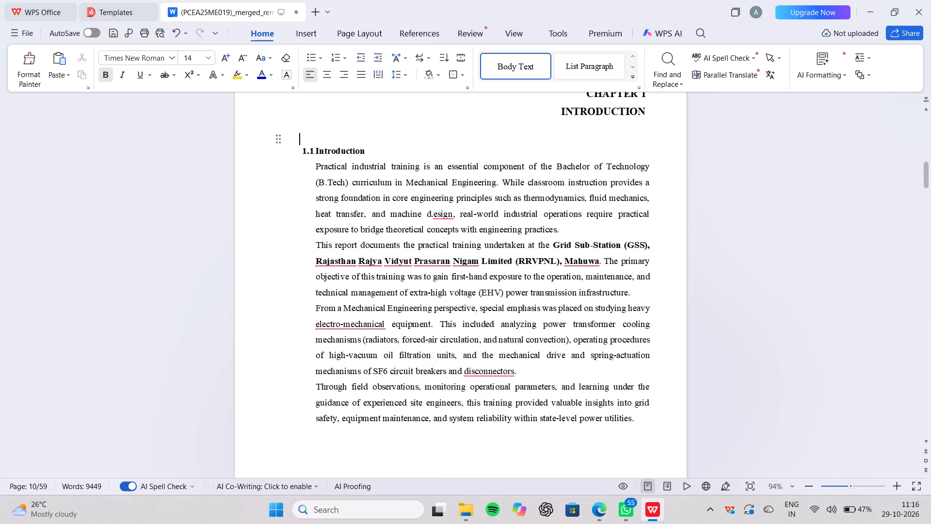
click(315, 148)
key(Left)
key(Left)
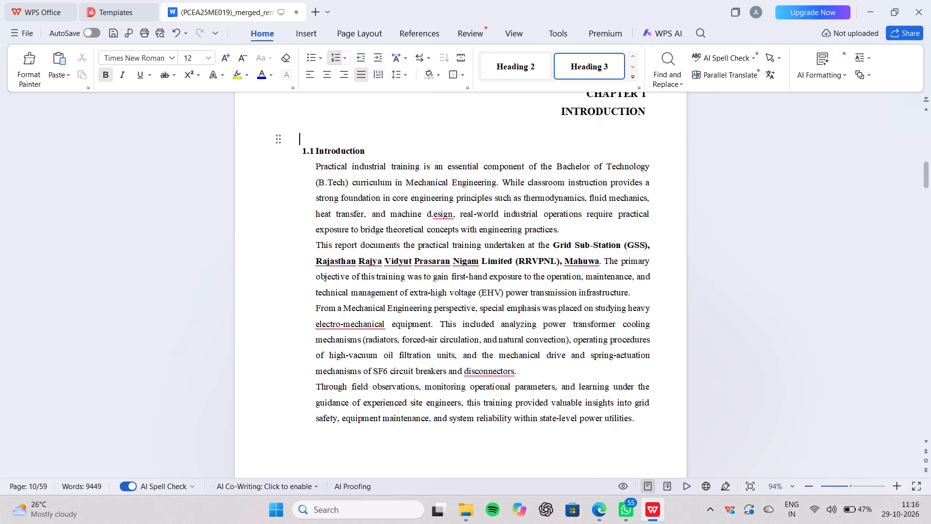
key(Down)
key(Left)
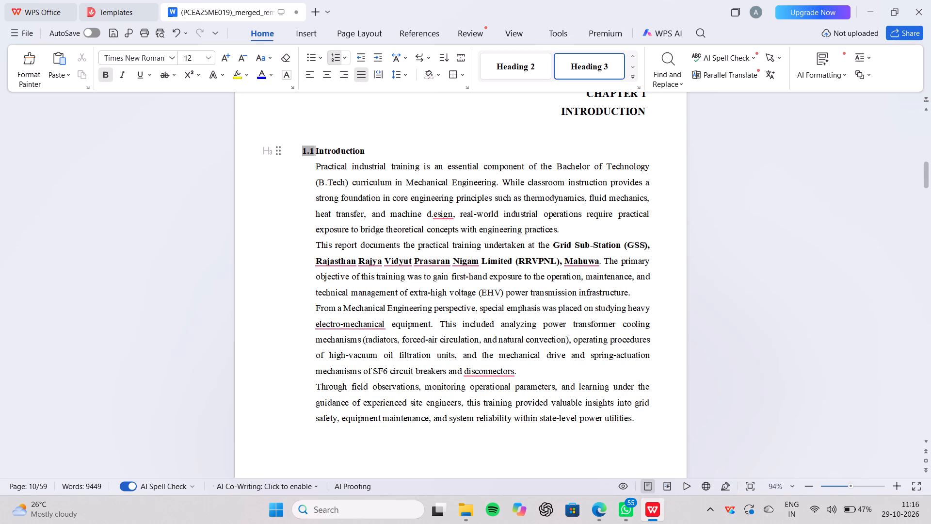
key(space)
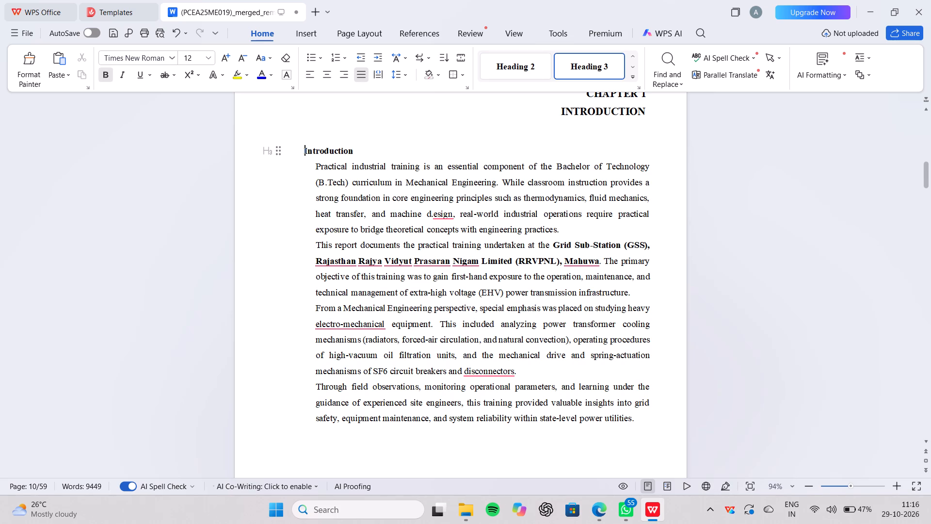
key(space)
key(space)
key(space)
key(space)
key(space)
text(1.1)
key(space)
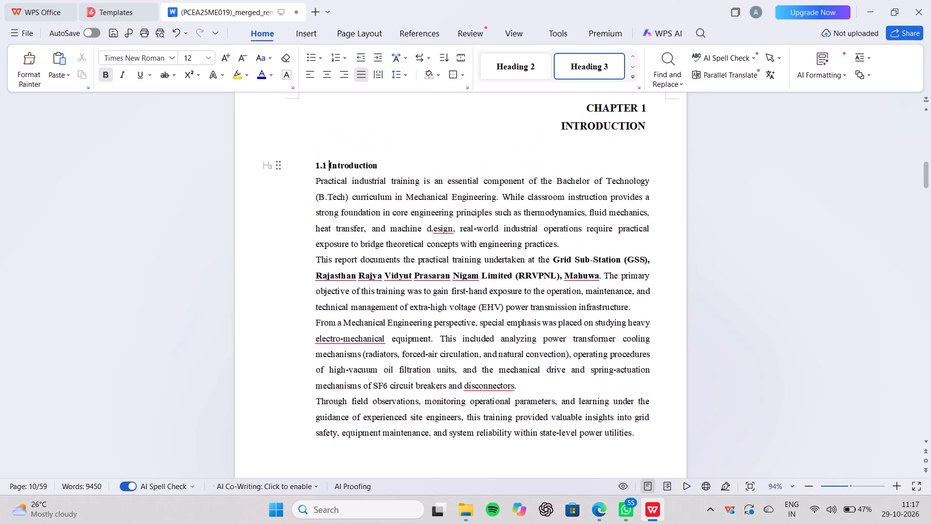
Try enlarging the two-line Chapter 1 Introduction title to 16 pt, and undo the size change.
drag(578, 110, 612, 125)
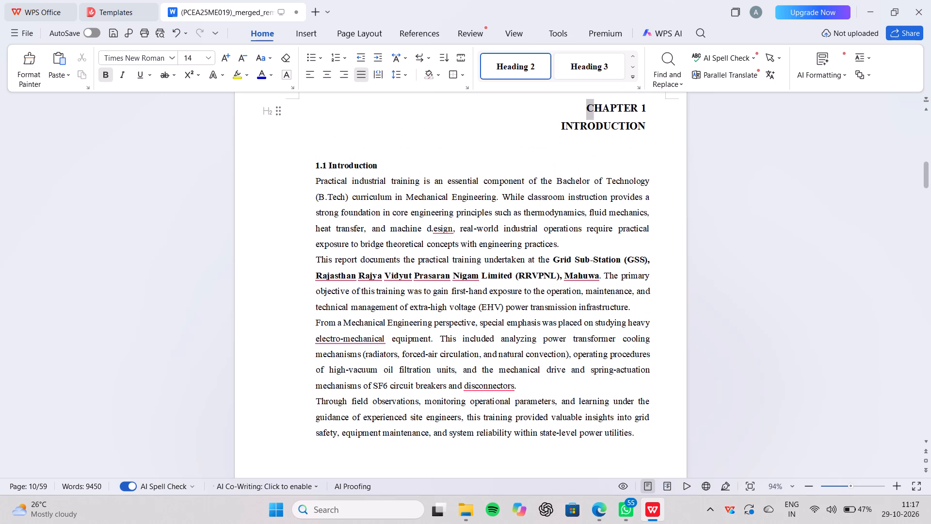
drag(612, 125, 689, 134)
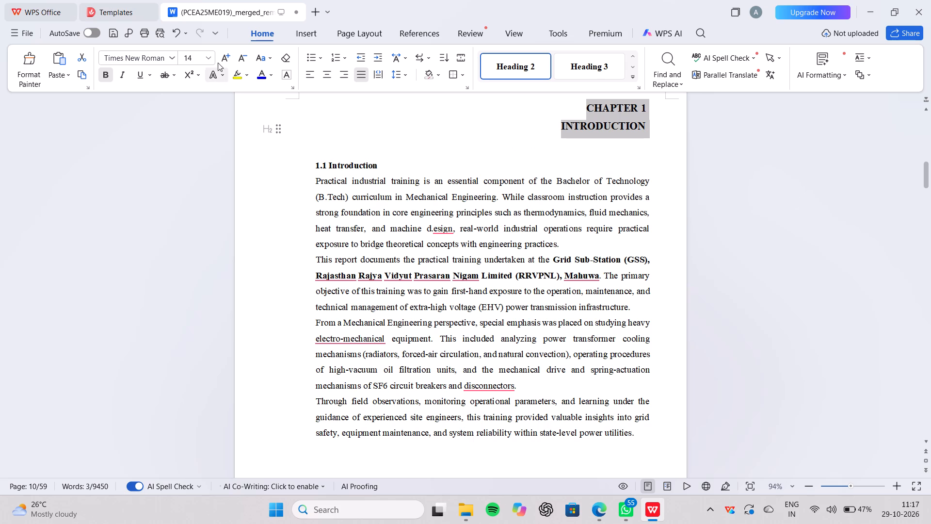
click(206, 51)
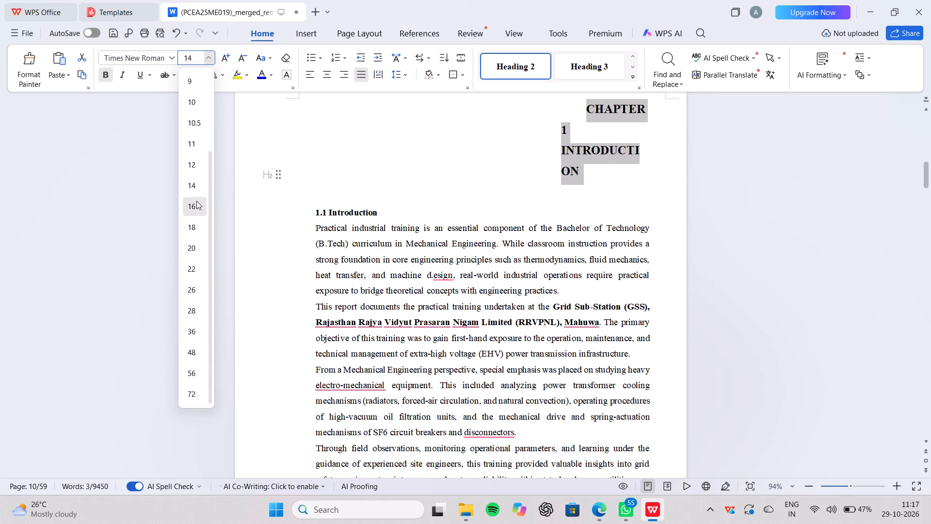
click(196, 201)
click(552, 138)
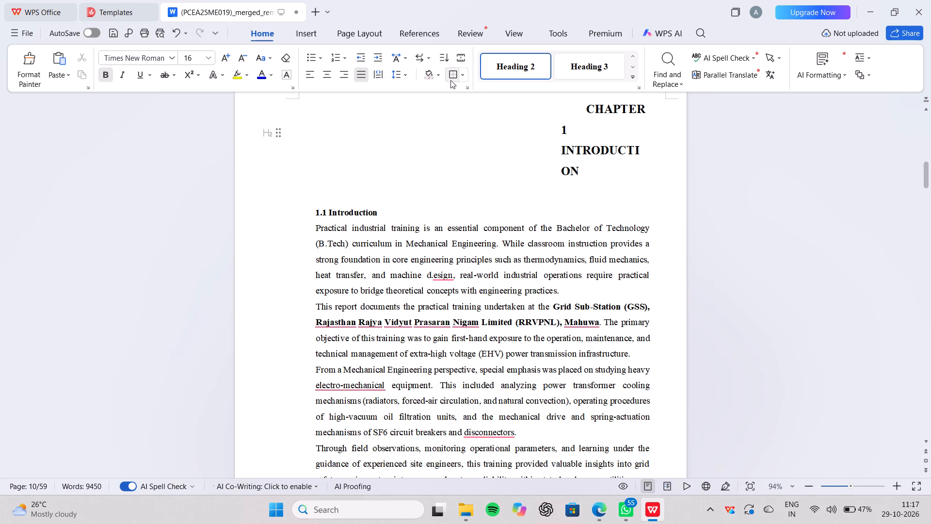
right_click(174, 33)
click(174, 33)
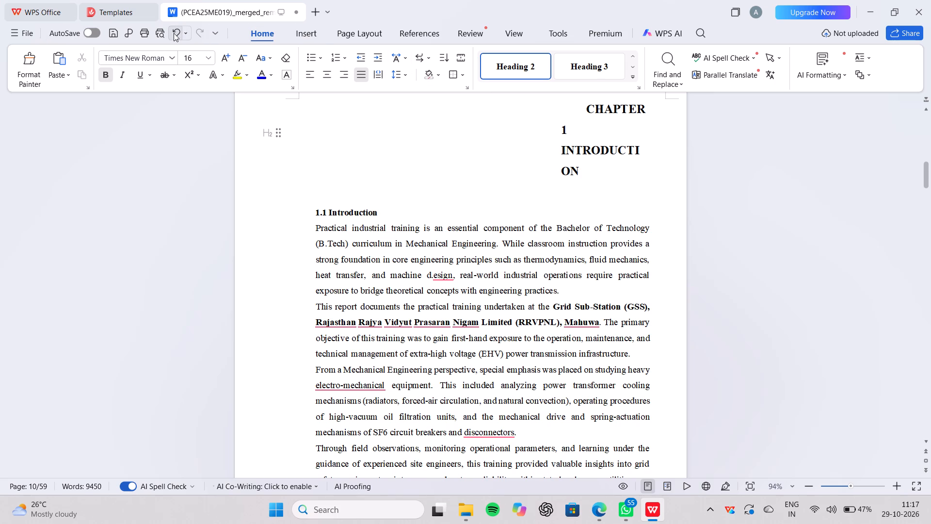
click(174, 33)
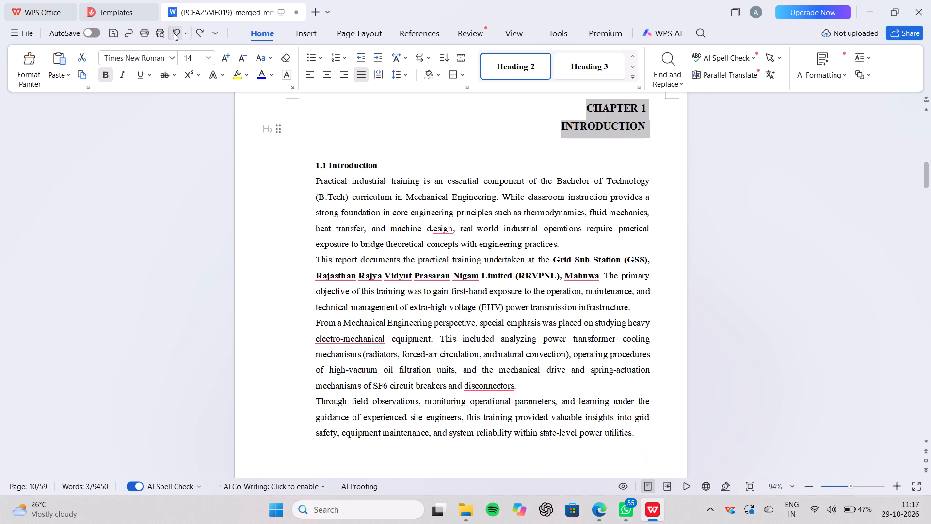
Set the font size of the 1.1 Introduction heading to 14 pt.
scroll(501, 523, down, 4)
drag(314, 165, 386, 164)
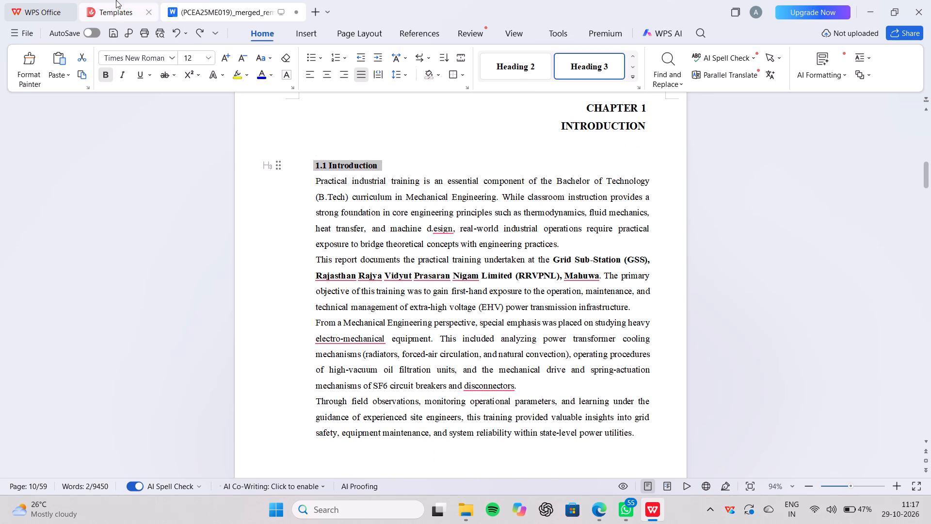
click(211, 58)
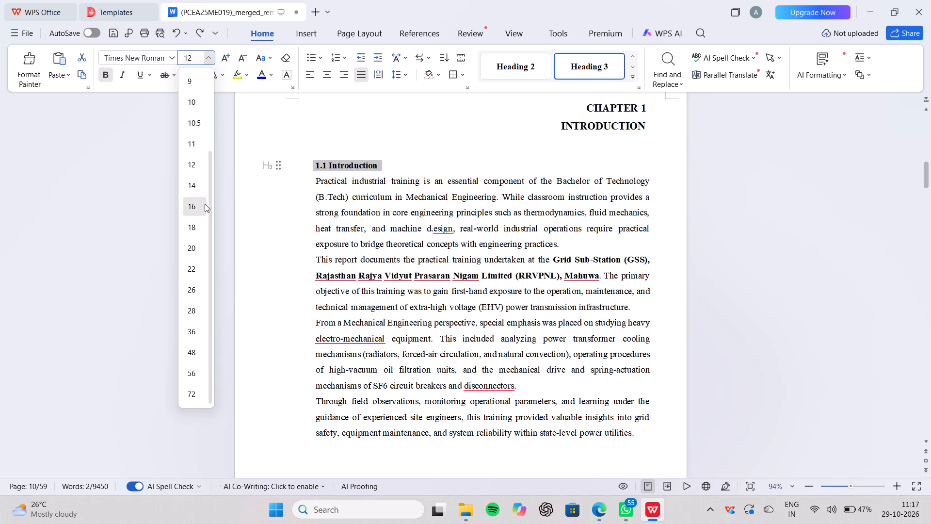
click(197, 183)
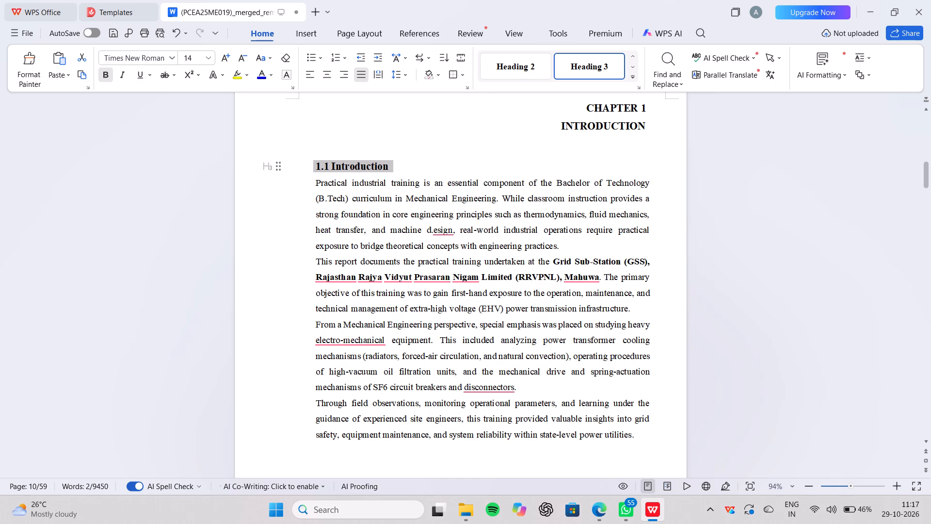
click(319, 183)
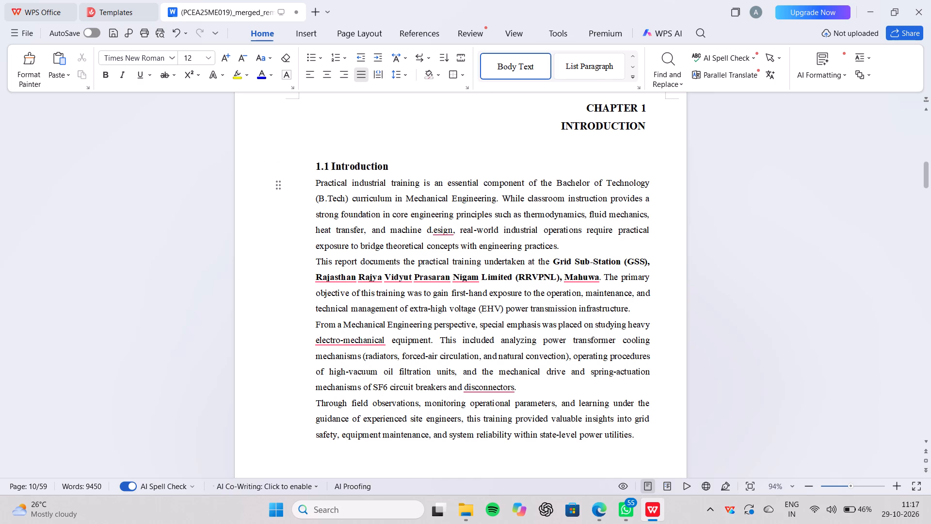
Select both lines of the Chapter 1 Introduction title and enlarge them to 16 pt.
click(617, 119)
click(617, 119)
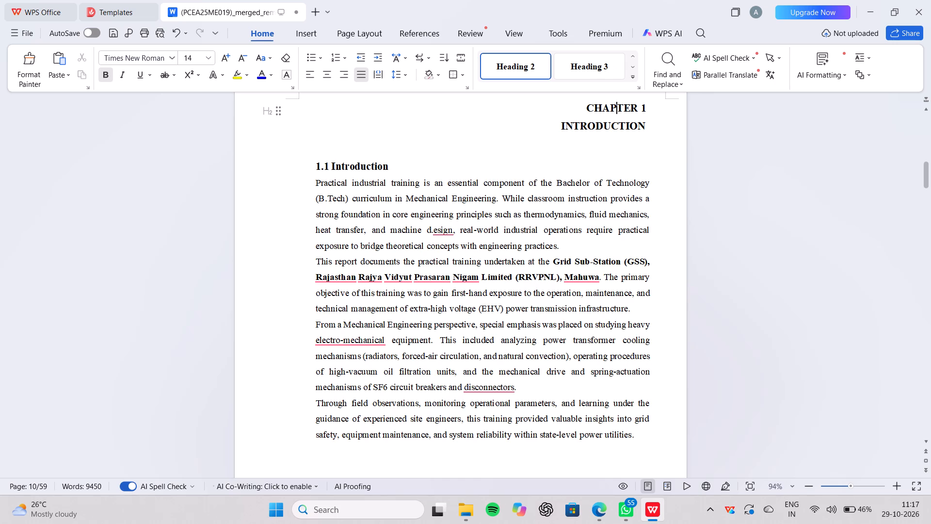
click(646, 121)
drag(646, 121, 587, 346)
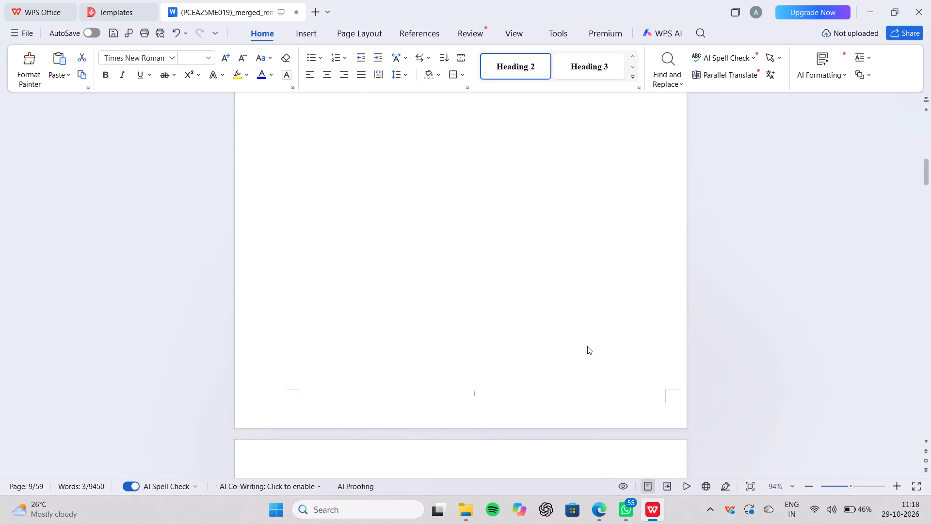
drag(587, 346, 539, 147)
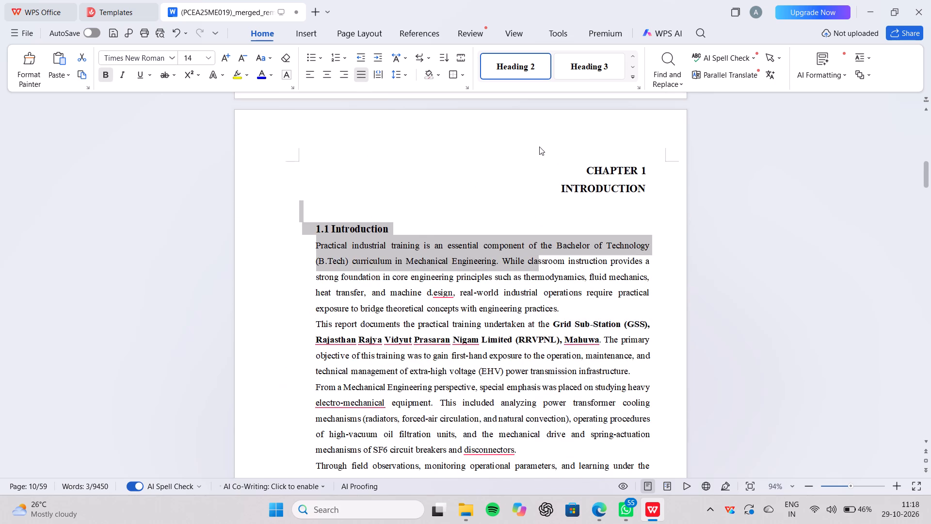
drag(539, 147, 540, 131)
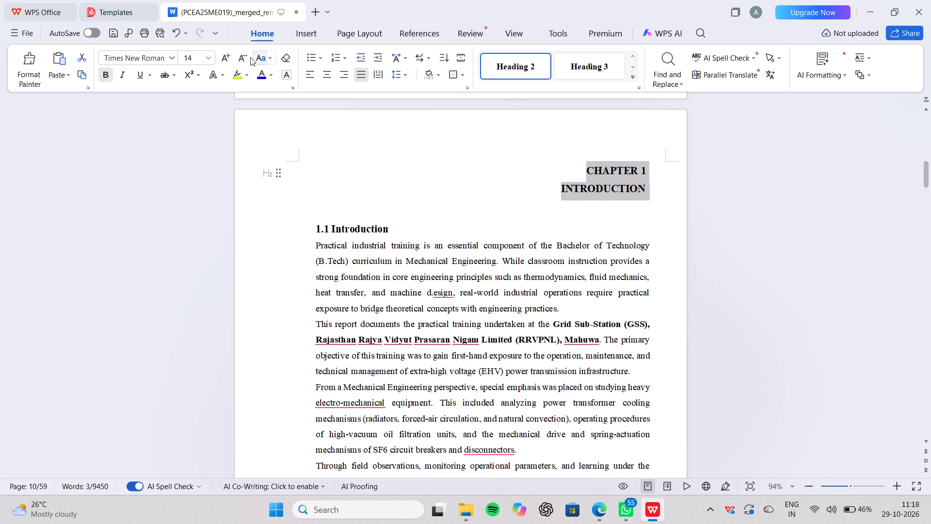
click(226, 58)
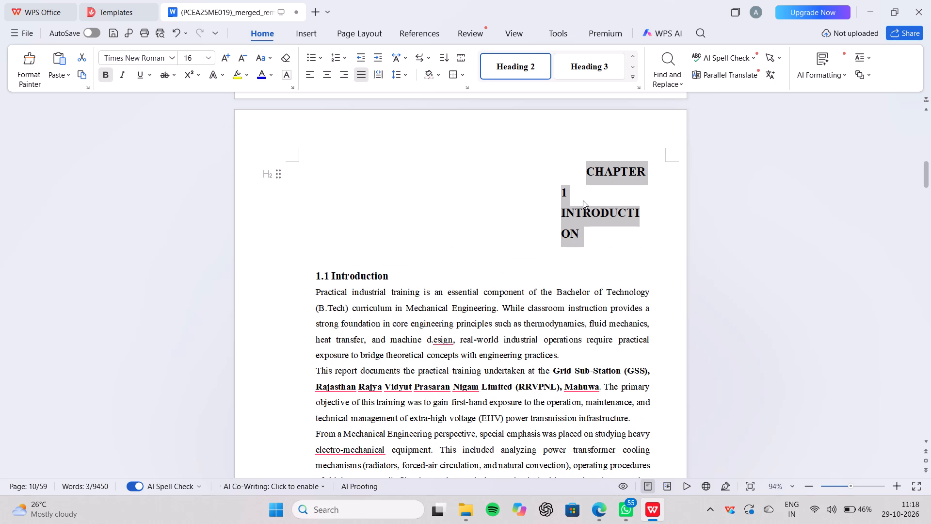
Rework the wrapped chapter title into a single unindented line reading CHAPTER 1 INTRODUCTION, with two spaces in front.
click(560, 197)
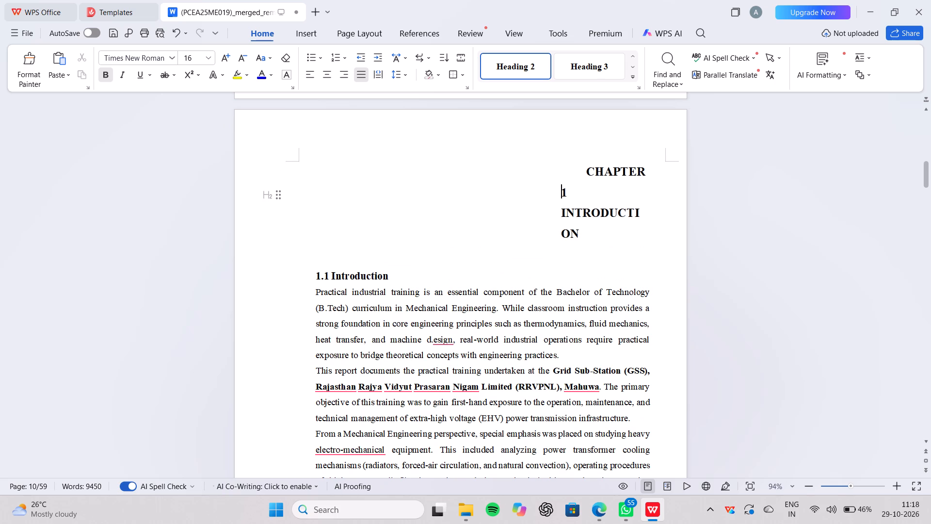
key(Delete)
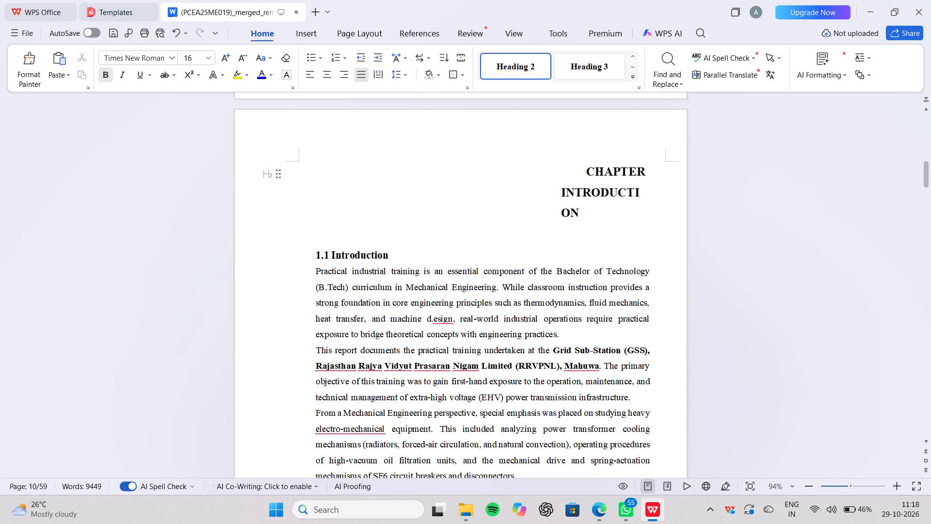
click(587, 169)
key(BackSpace)
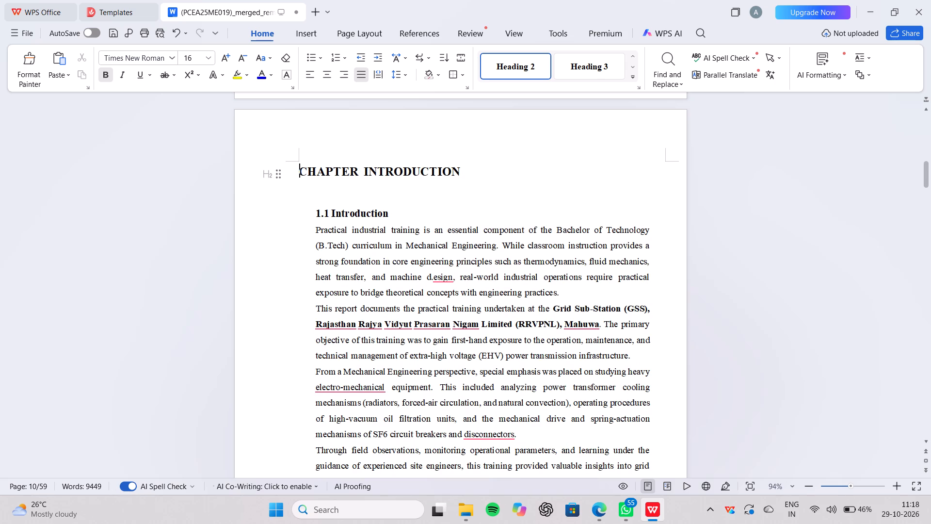
click(356, 170)
key(1)
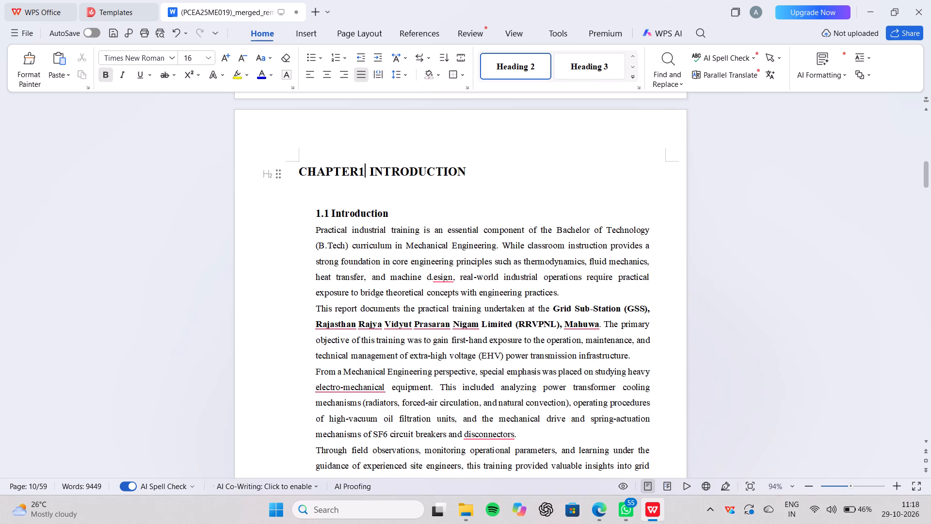
key(Left)
key(space)
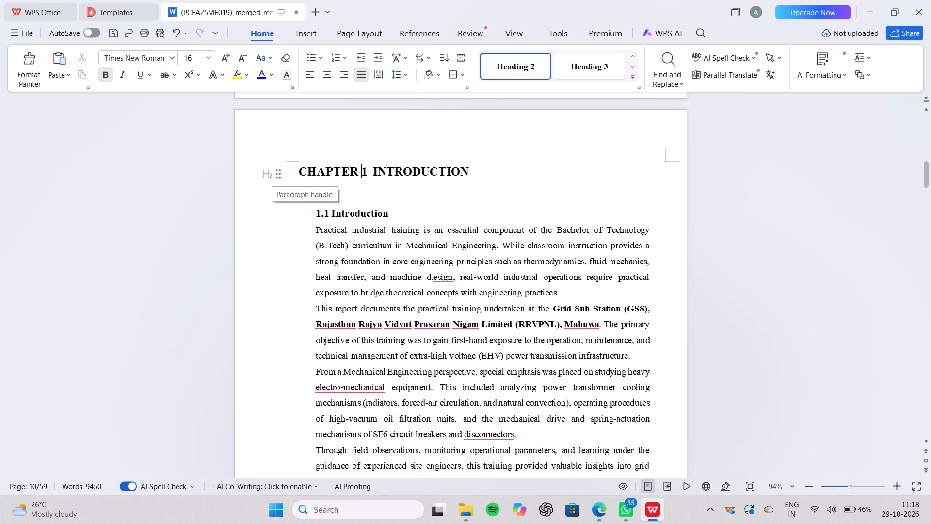
click(302, 174)
key(space)
key(space)
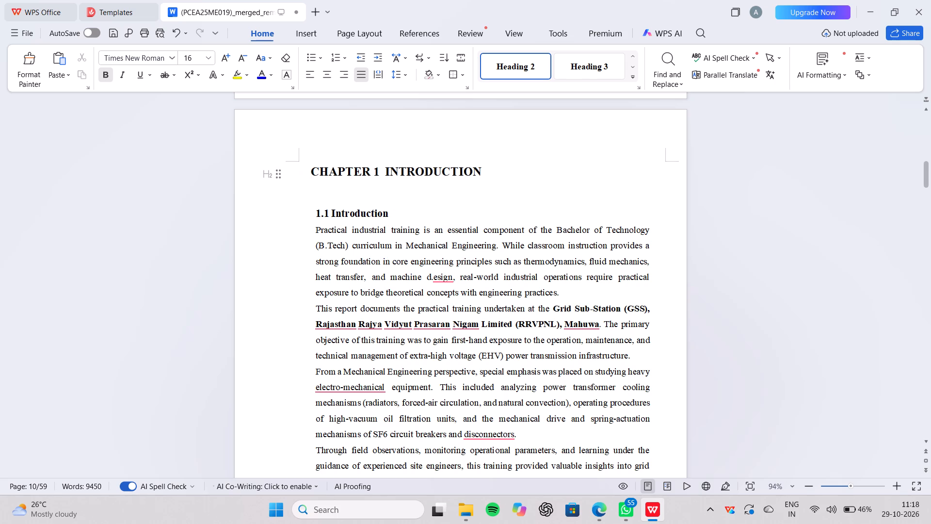
Enlarge the Background of the Company heading text to 14 pt.
scroll(424, 390, down, 10)
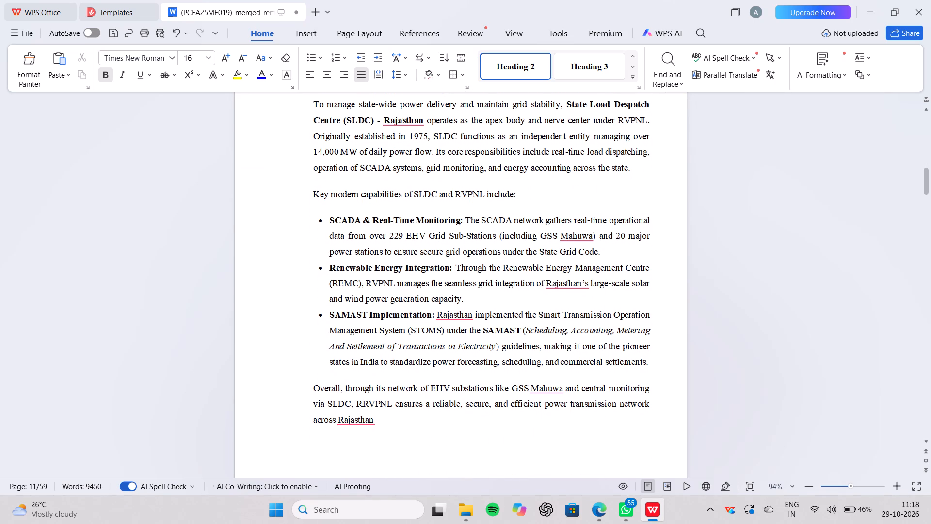
scroll(424, 390, up, 4)
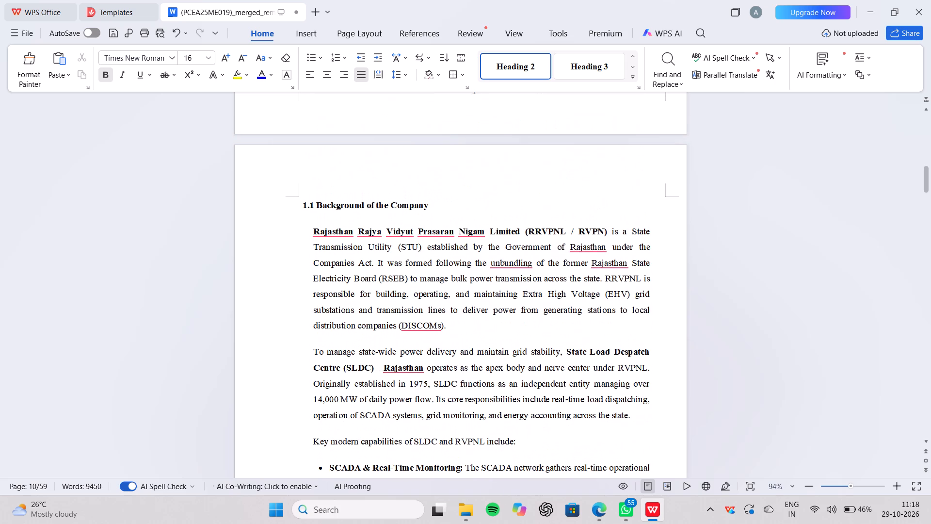
drag(430, 211, 422, 211)
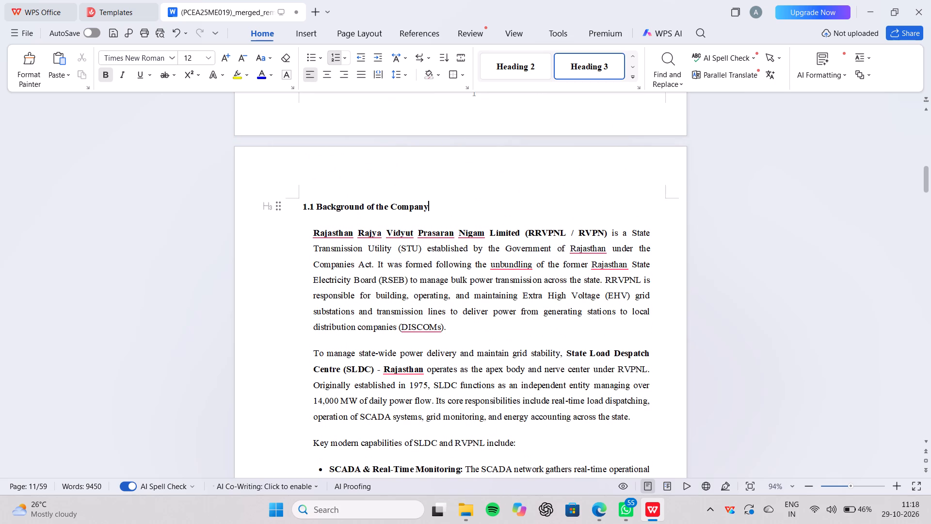
drag(422, 211, 302, 206)
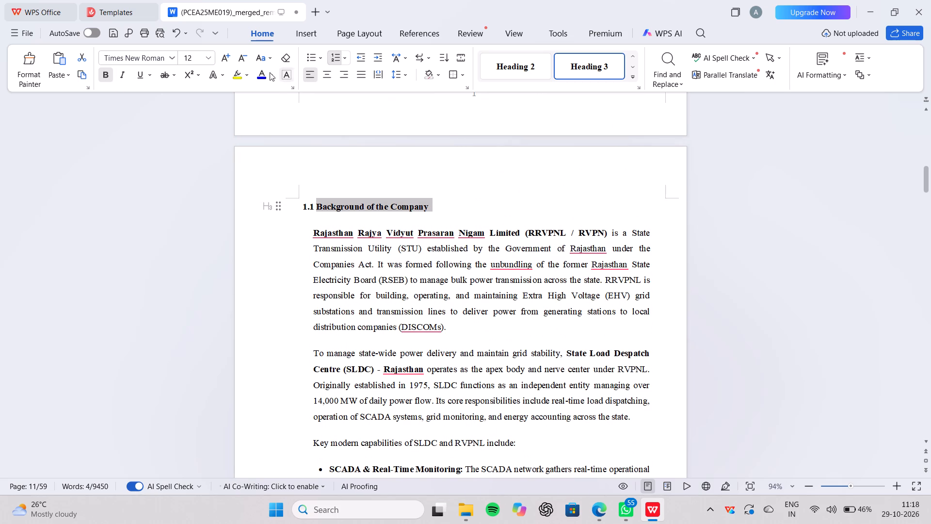
right_click(391, 203)
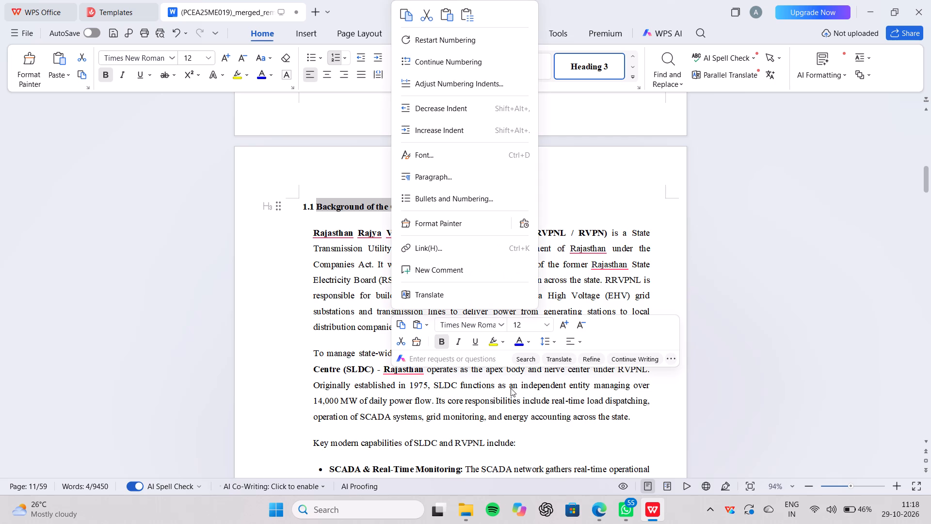
click(562, 325)
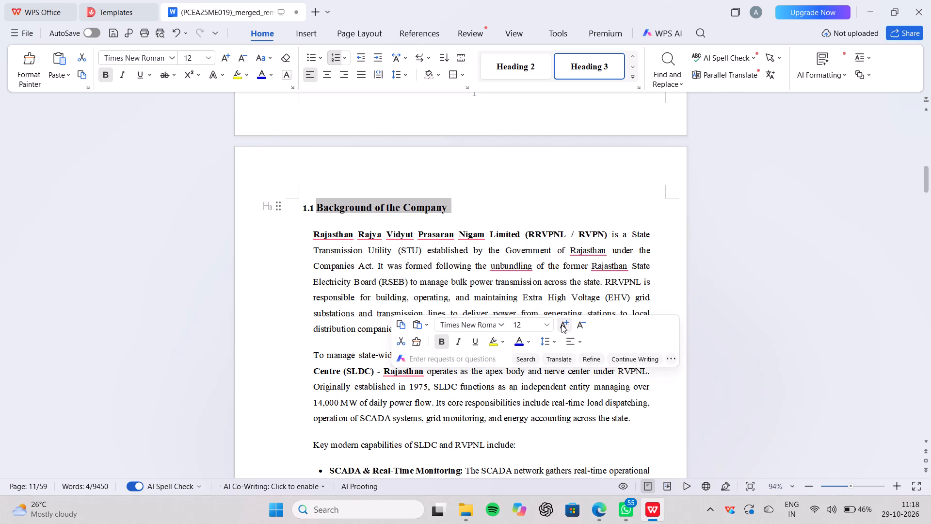
click(358, 312)
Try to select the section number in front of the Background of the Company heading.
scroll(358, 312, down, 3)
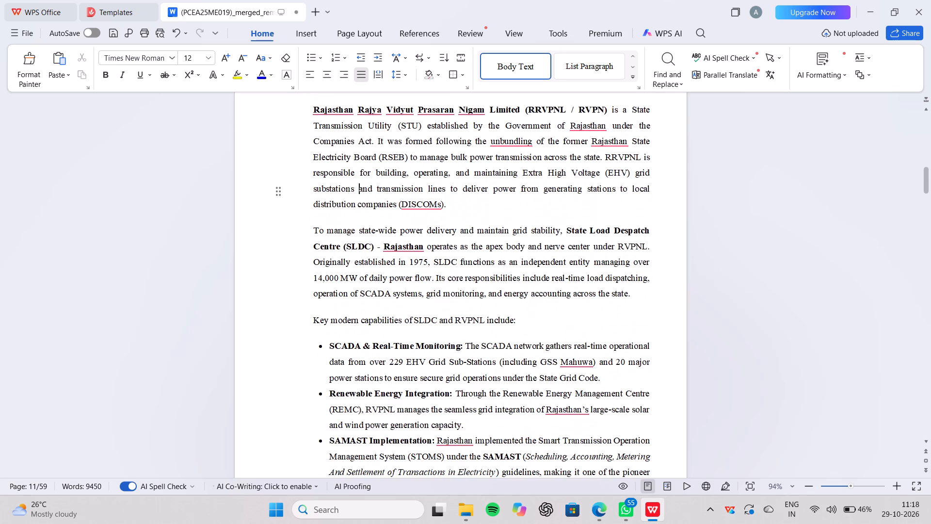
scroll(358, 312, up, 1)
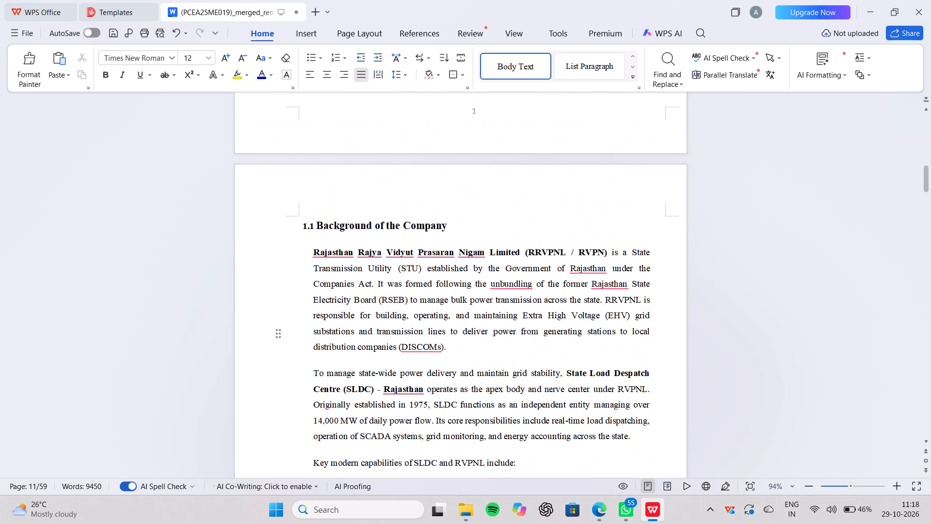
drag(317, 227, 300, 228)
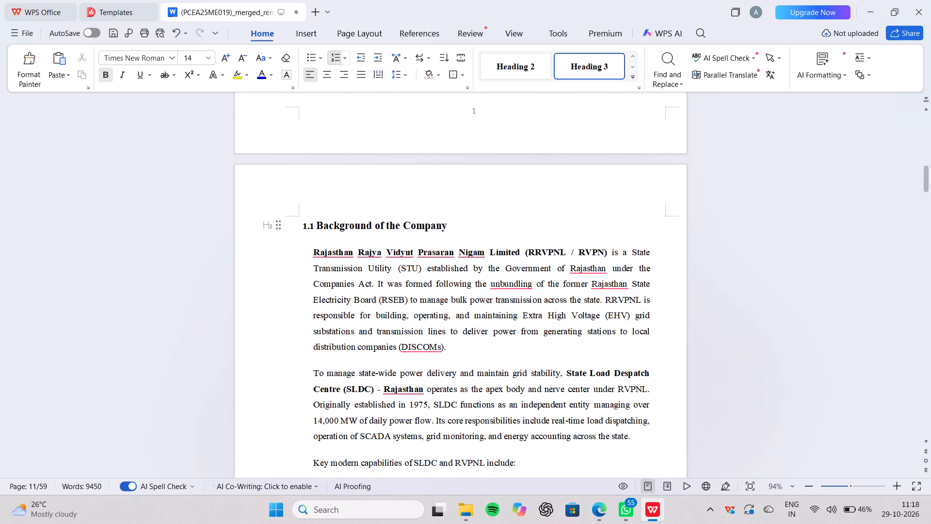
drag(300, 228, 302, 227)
Enlarge the Organizational Structure heading text to 14 pt.
scroll(421, 421, down, 3)
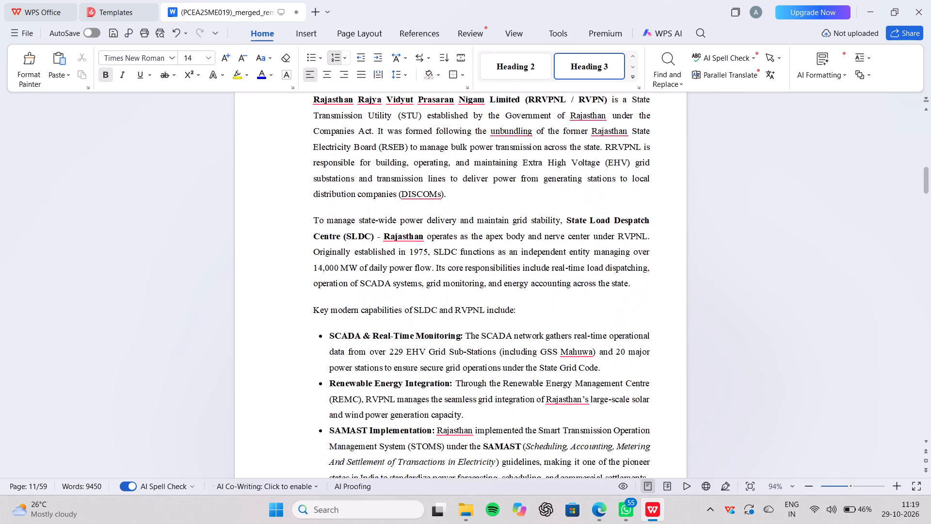
scroll(421, 421, down, 4)
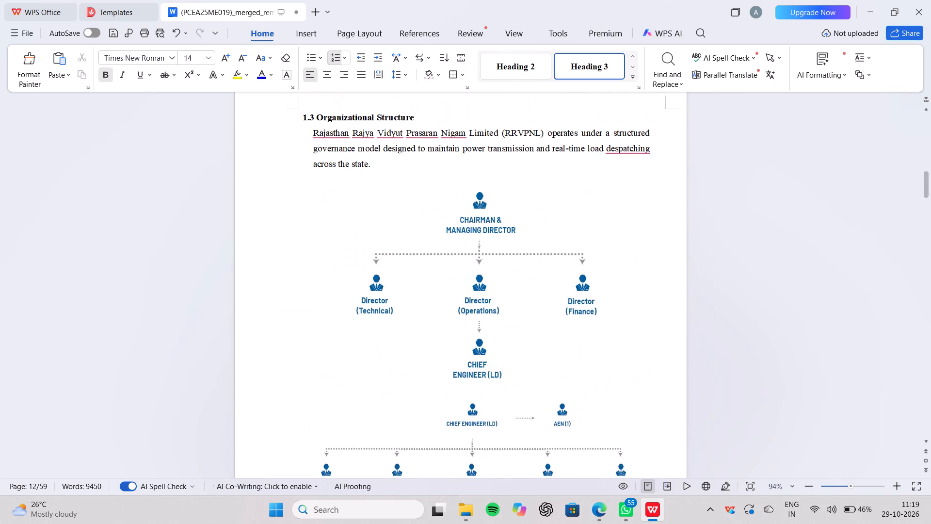
click(419, 117)
drag(419, 117, 349, 118)
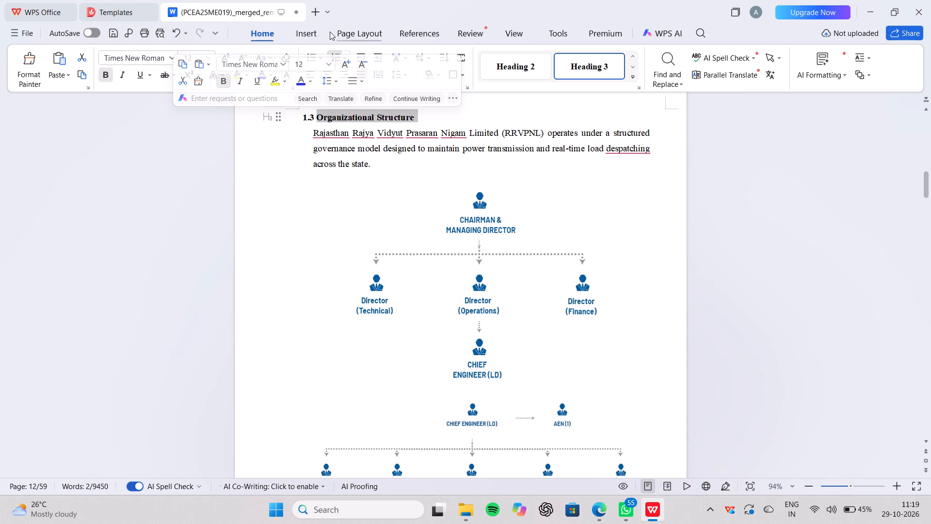
click(347, 63)
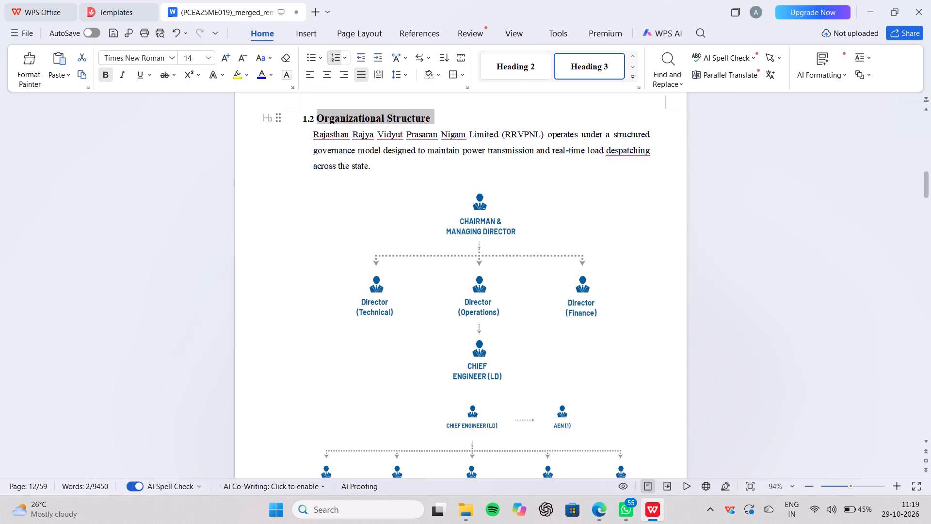
Enlarge the Nature of the Business heading text to 14 pt.
click(413, 277)
scroll(413, 277, down, 8)
click(402, 307)
drag(402, 307, 317, 308)
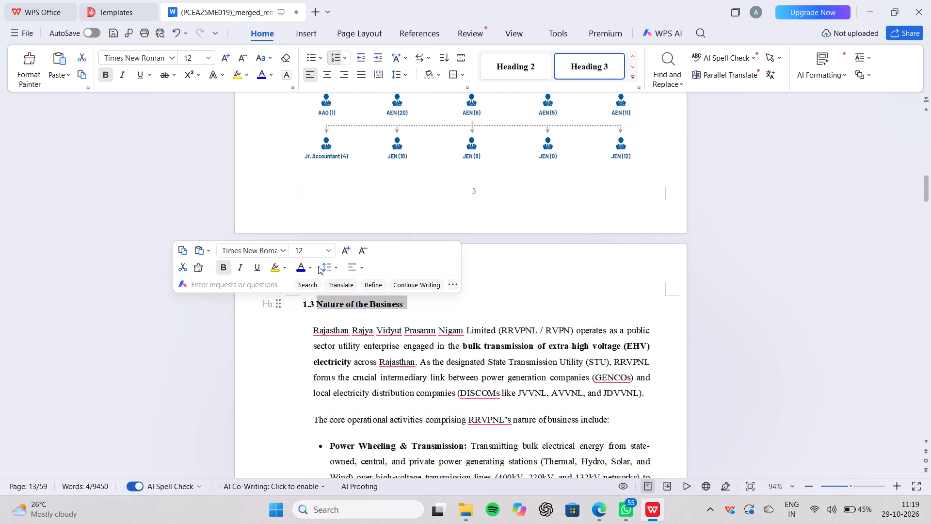
click(346, 249)
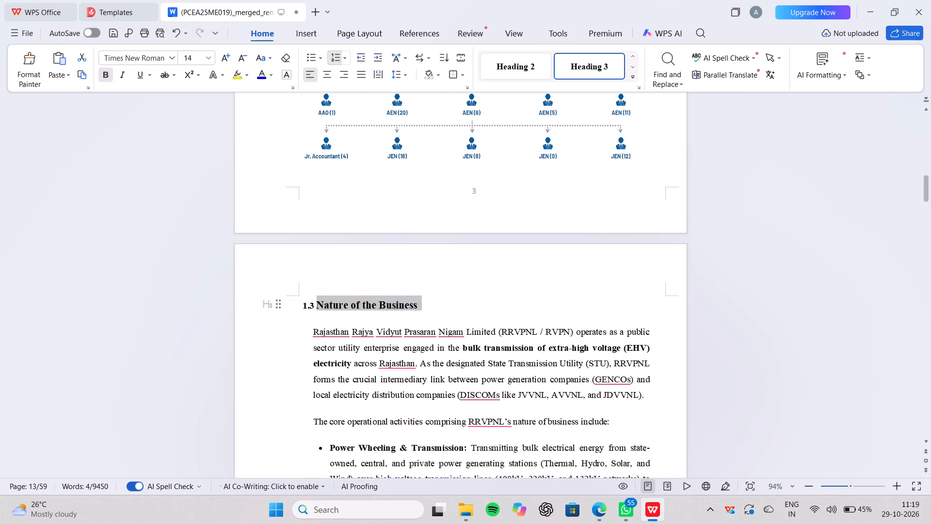
Enlarge the Products heading text to 14 pt.
scroll(389, 390, down, 9)
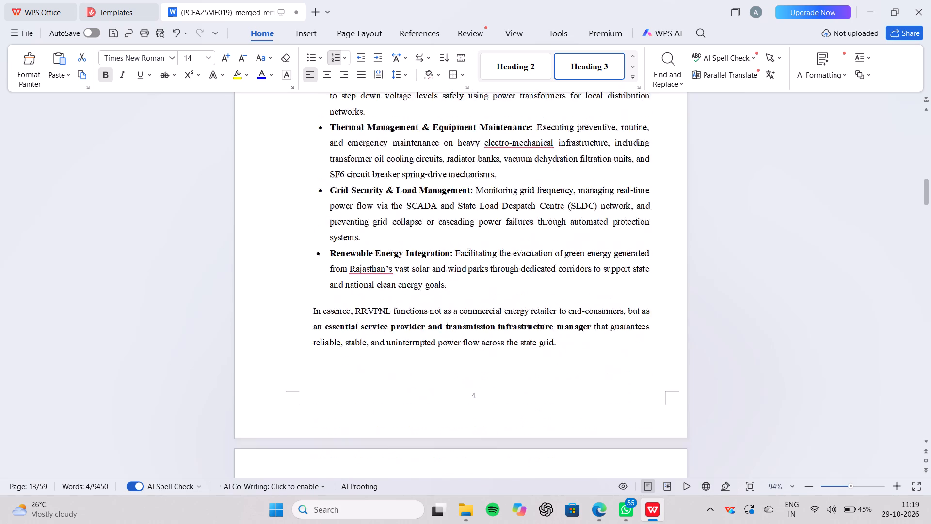
scroll(389, 390, down, 2)
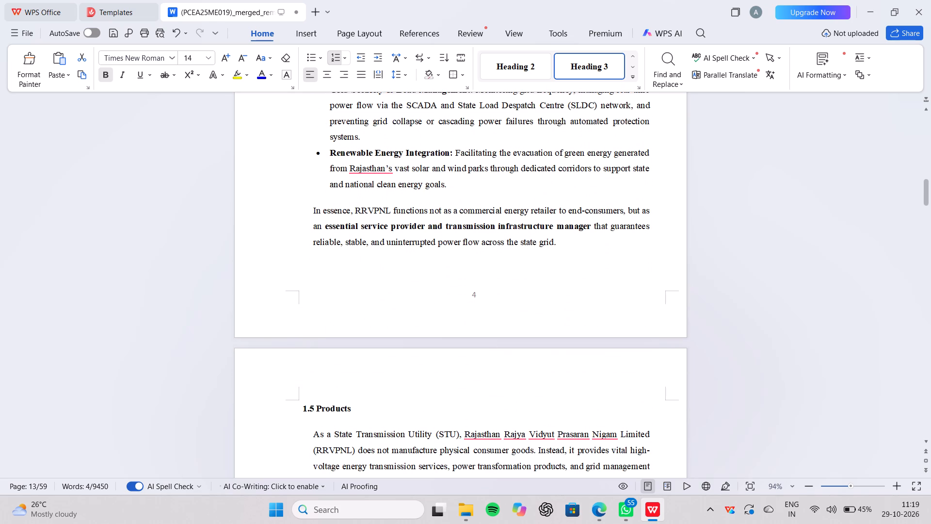
drag(362, 407, 317, 402)
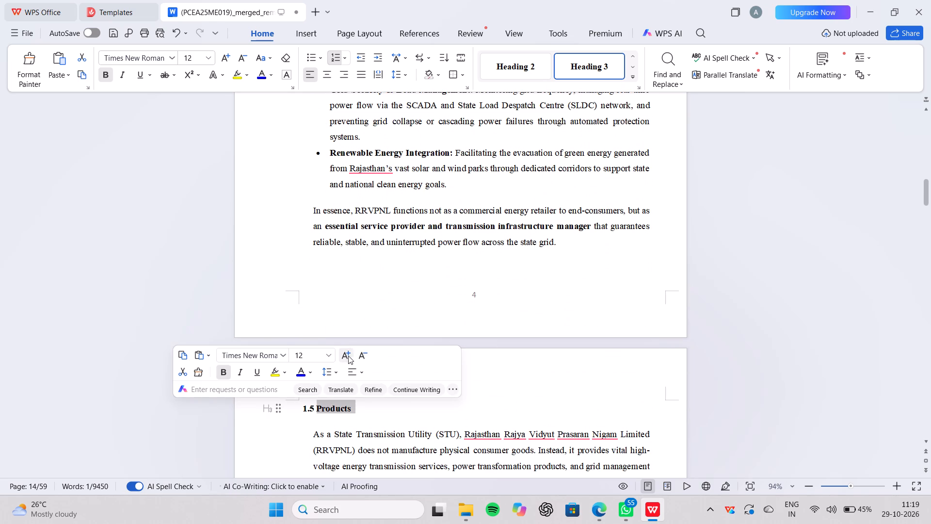
click(353, 349)
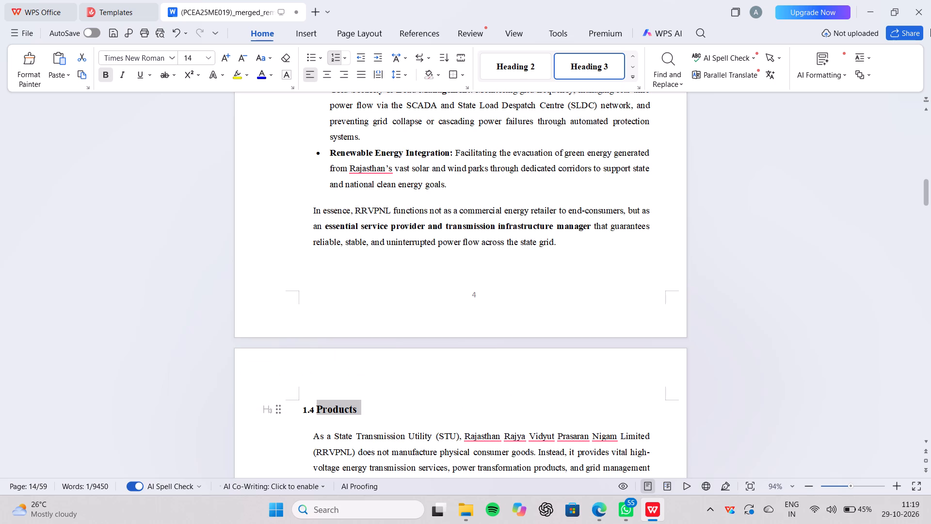
click(929, 0)
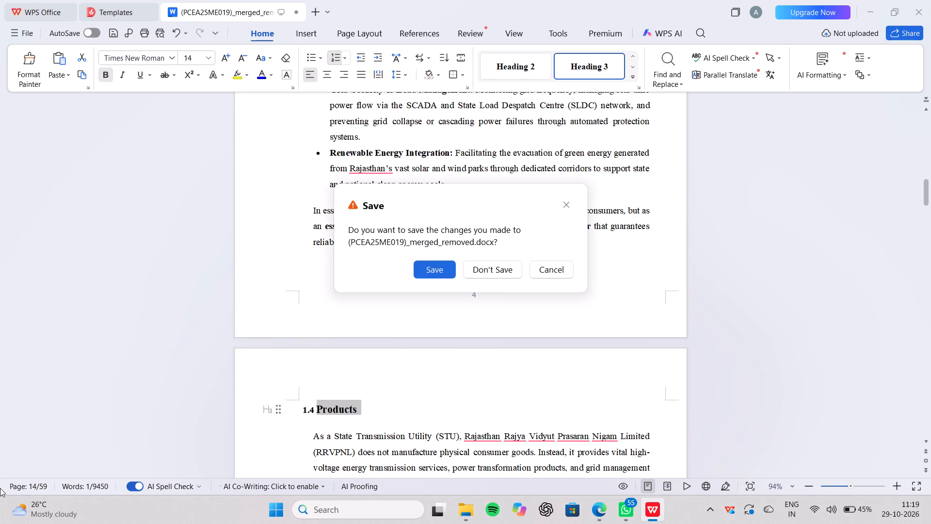
click(445, 270)
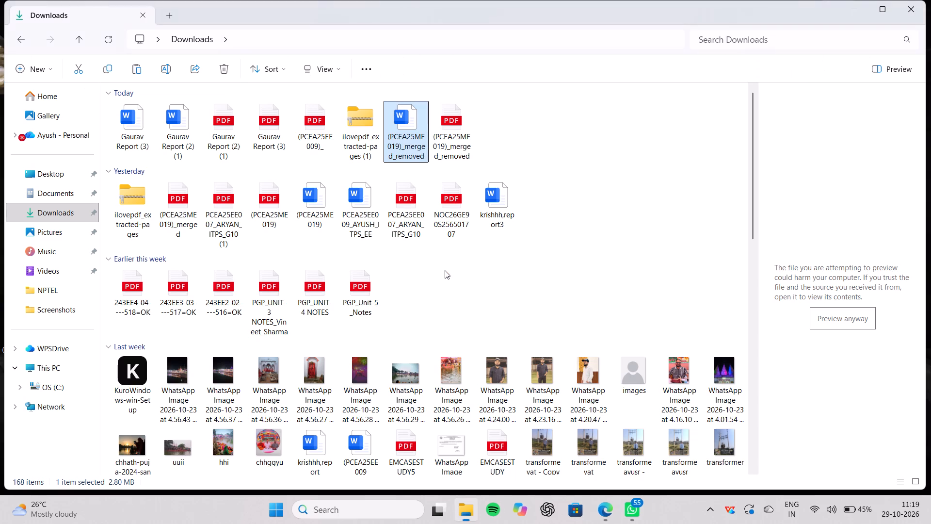
Close the Downloads folder window in File Explorer.
click(923, 0)
click(918, 7)
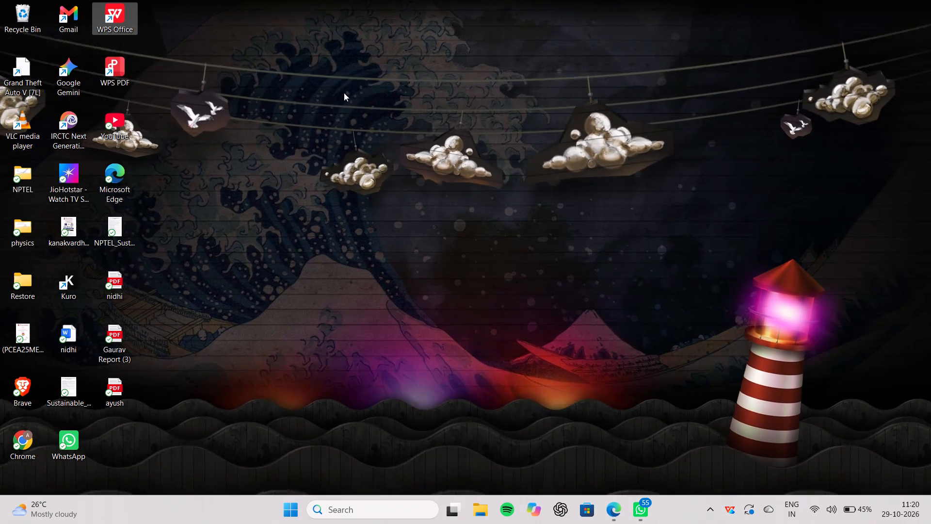
Close the open Microsoft Edge window from the desktop.
click(74, 438)
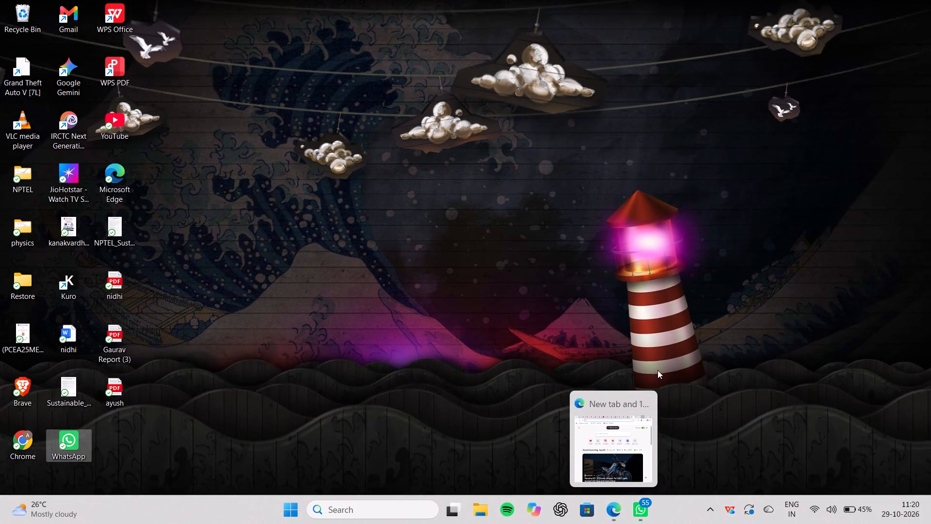
click(647, 407)
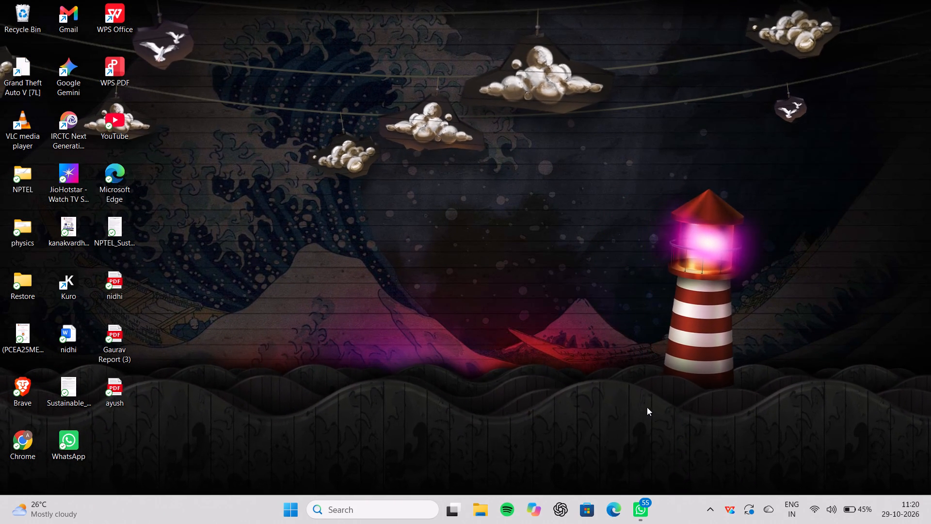
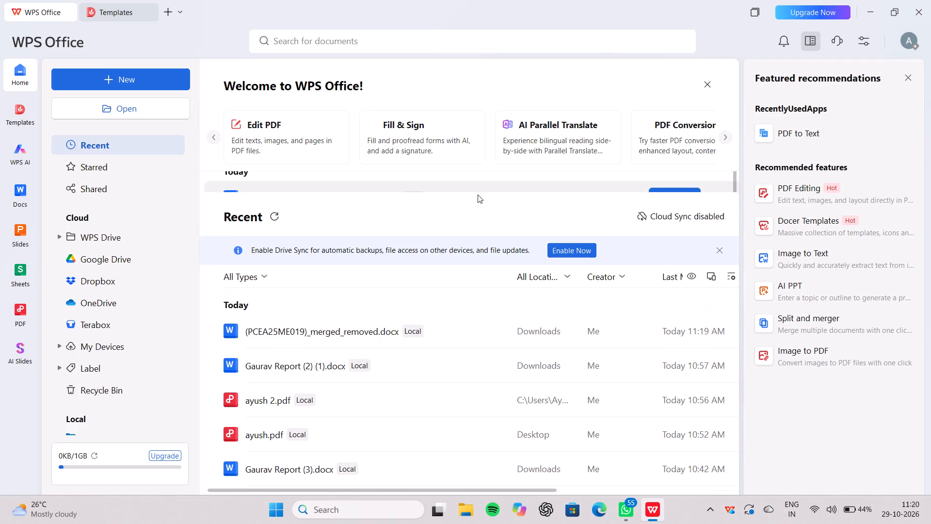
Reopen the most recently edited merged_removed.docx training report from the recent documents.
double_click(437, 318)
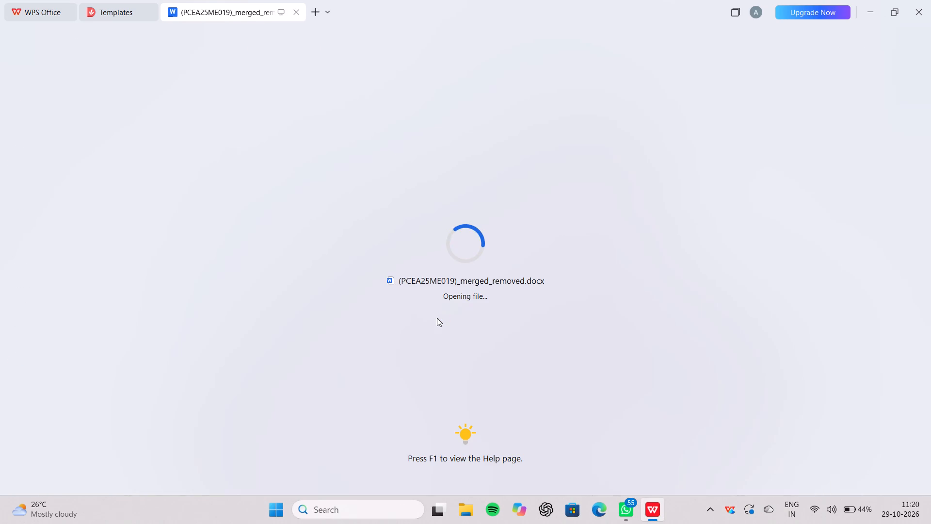
Review the report's front pages from the title page through the acknowledgement and contents to the List of Figures.
scroll(437, 318, down, 9)
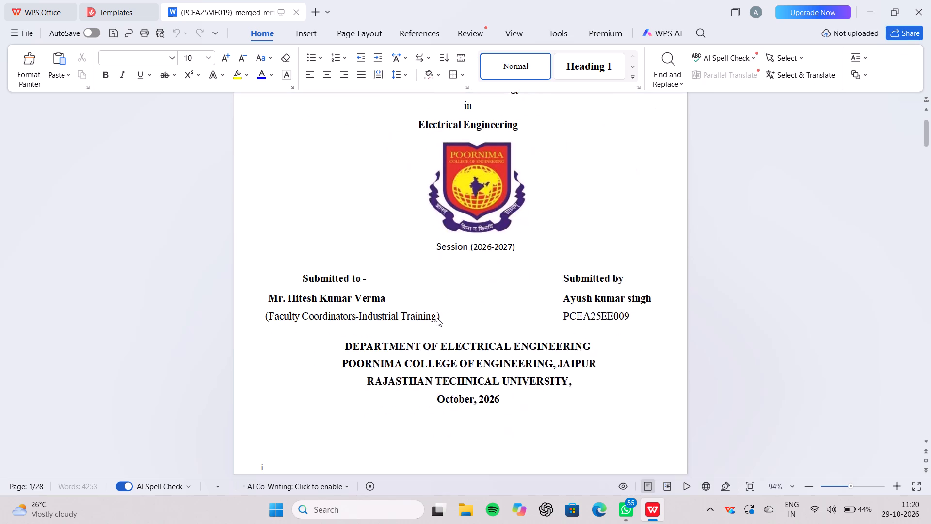
scroll(437, 318, down, 9)
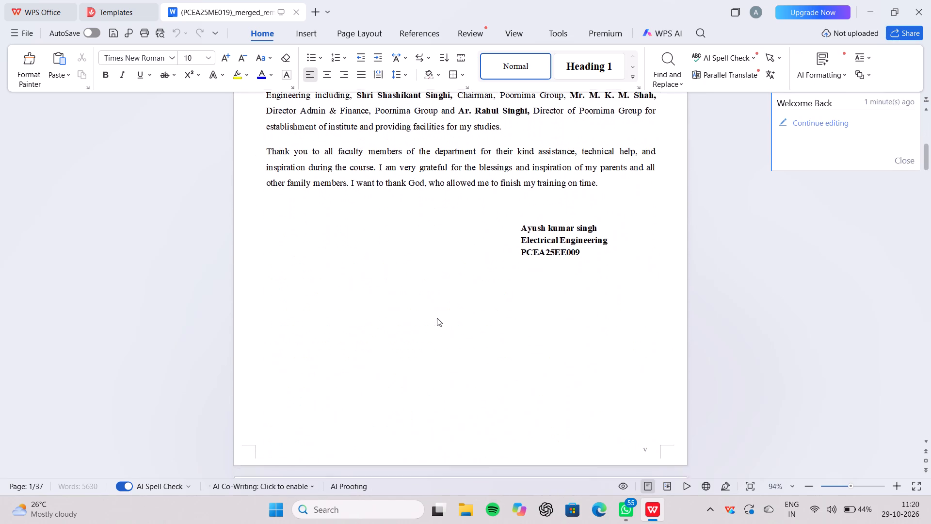
scroll(437, 318, down, 4)
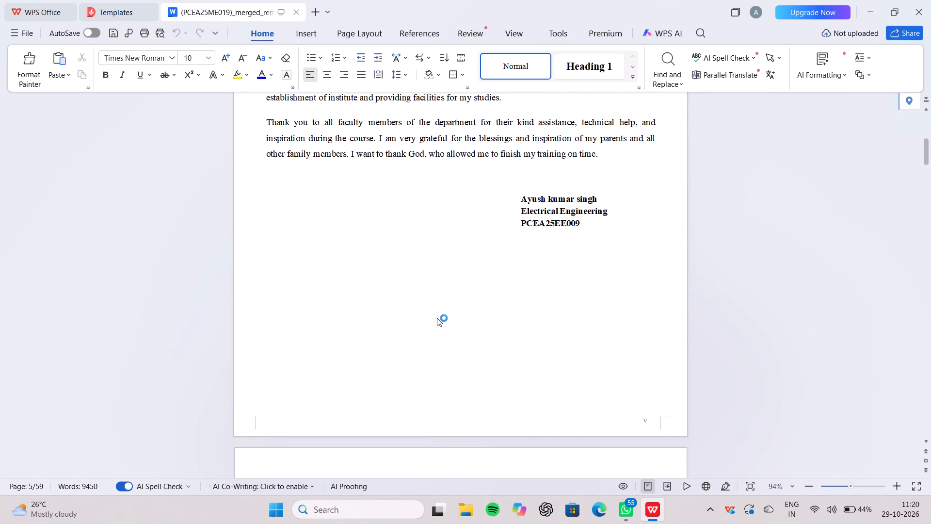
scroll(437, 318, down, 1)
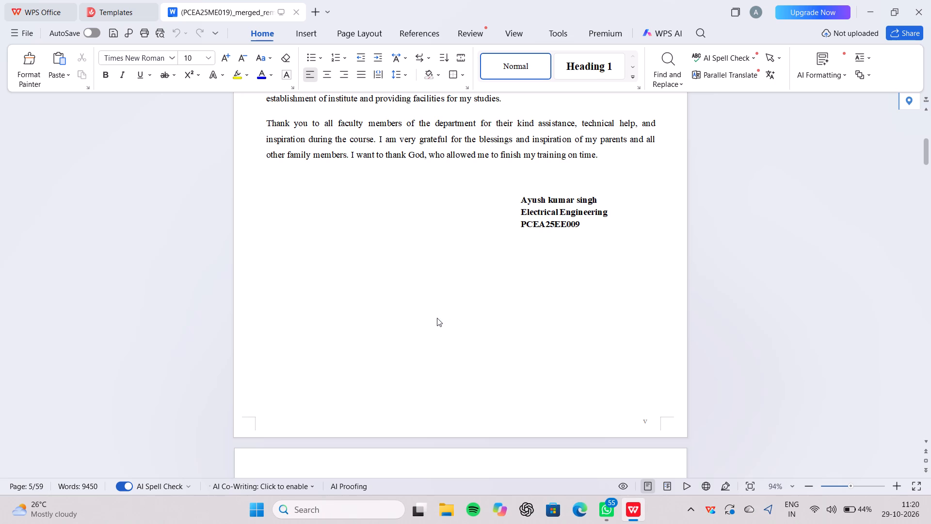
scroll(437, 318, down, 3)
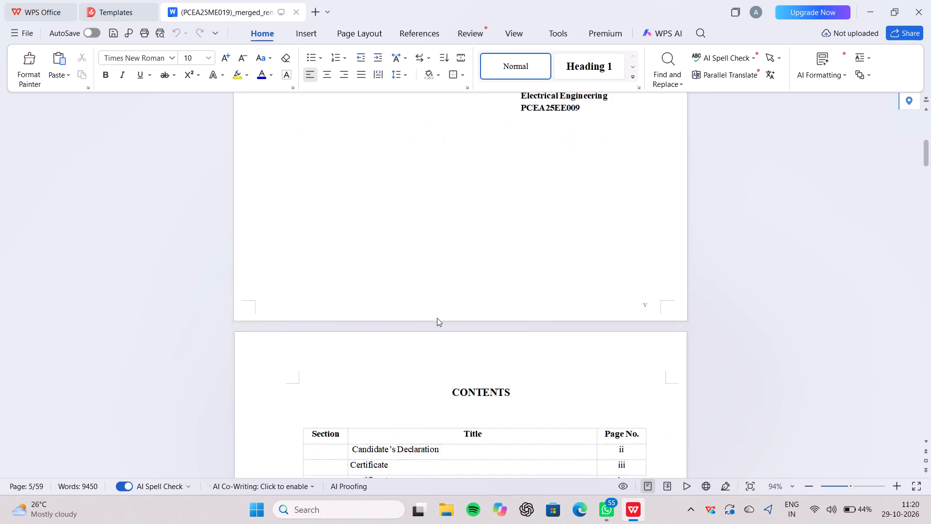
scroll(437, 318, down, 2)
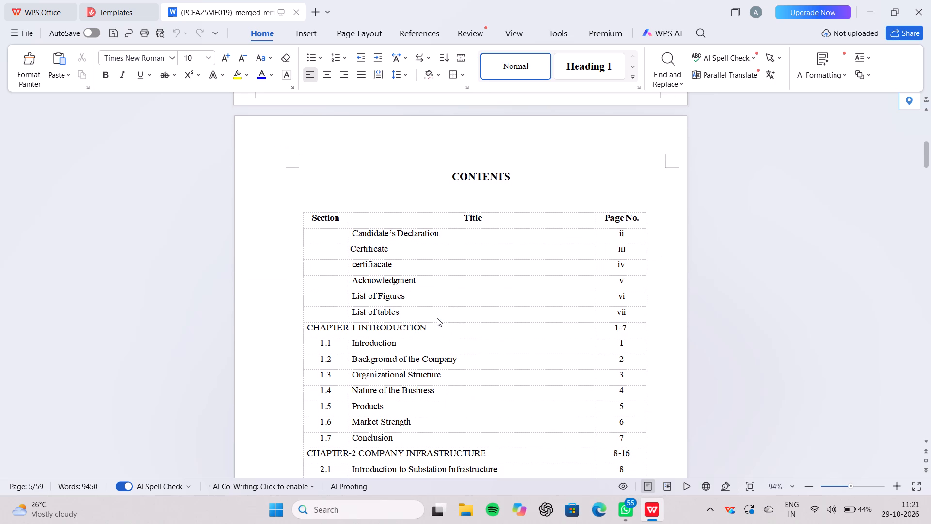
scroll(437, 318, down, 2)
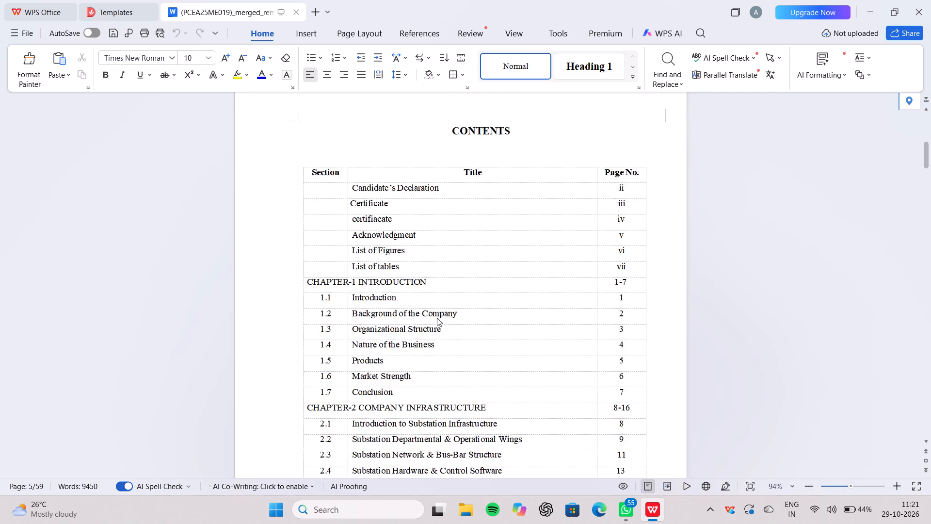
scroll(437, 318, down, 8)
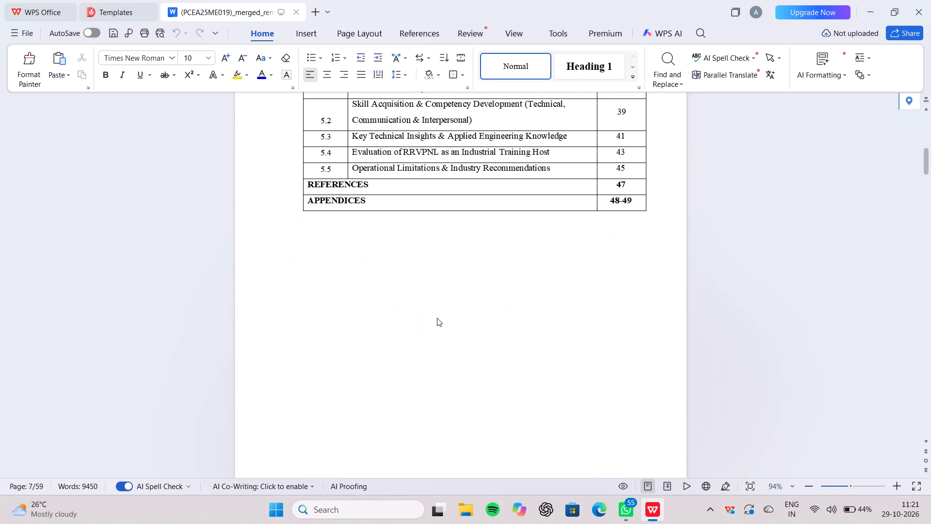
scroll(437, 318, down, 6)
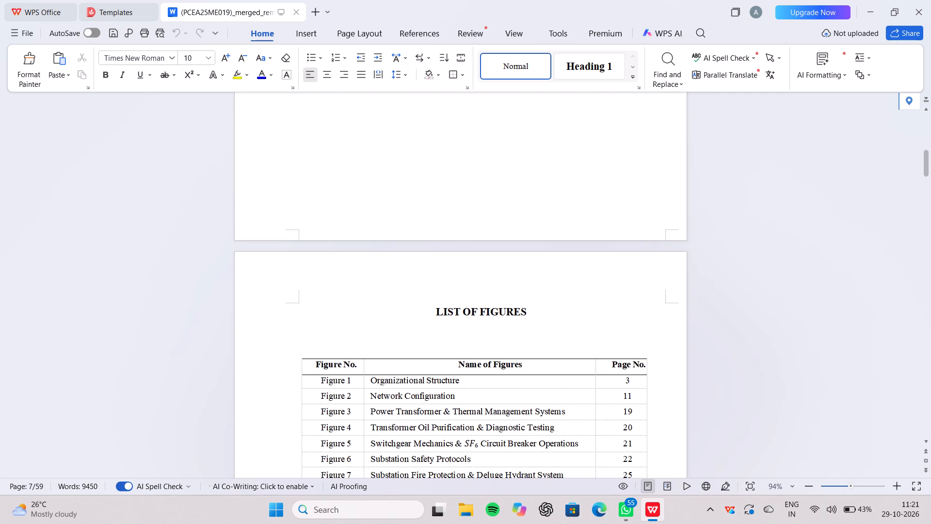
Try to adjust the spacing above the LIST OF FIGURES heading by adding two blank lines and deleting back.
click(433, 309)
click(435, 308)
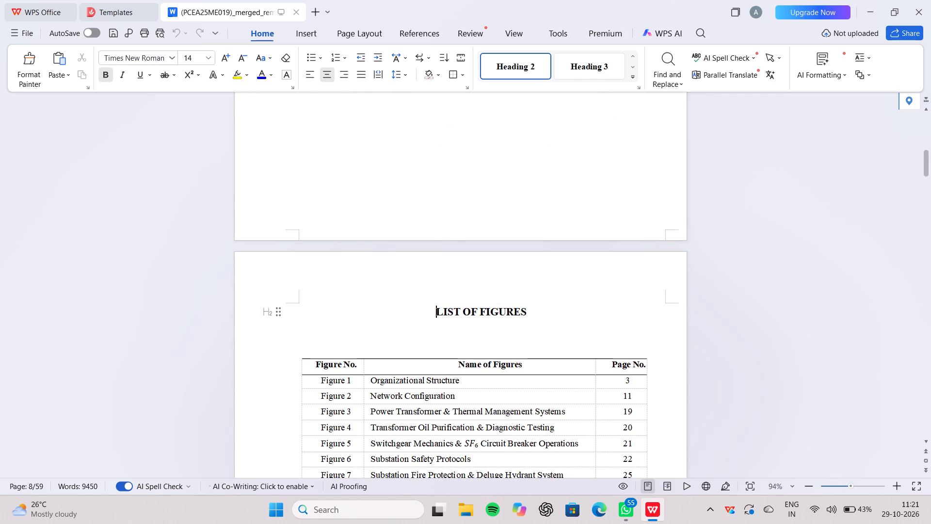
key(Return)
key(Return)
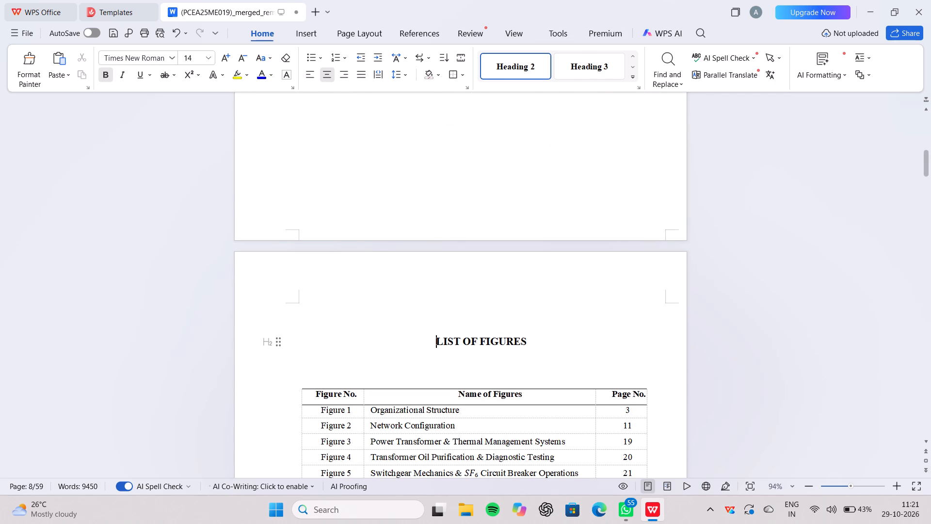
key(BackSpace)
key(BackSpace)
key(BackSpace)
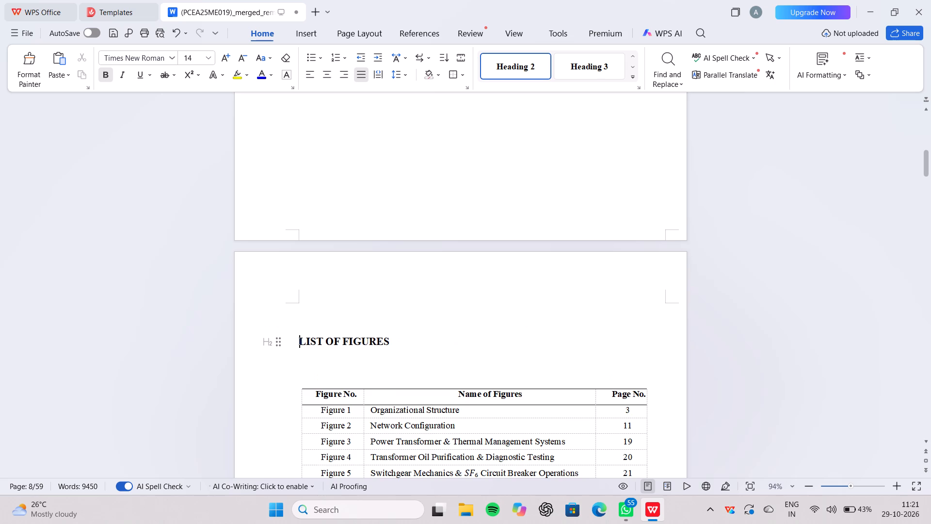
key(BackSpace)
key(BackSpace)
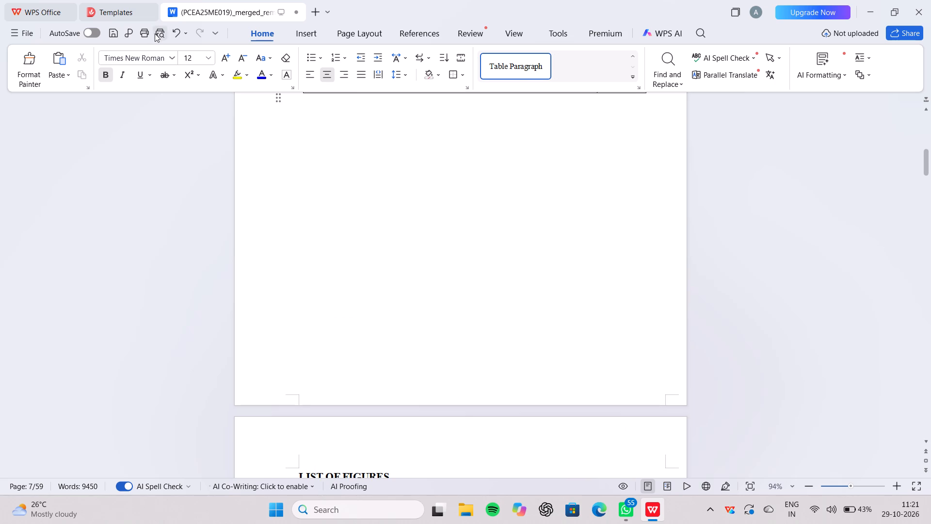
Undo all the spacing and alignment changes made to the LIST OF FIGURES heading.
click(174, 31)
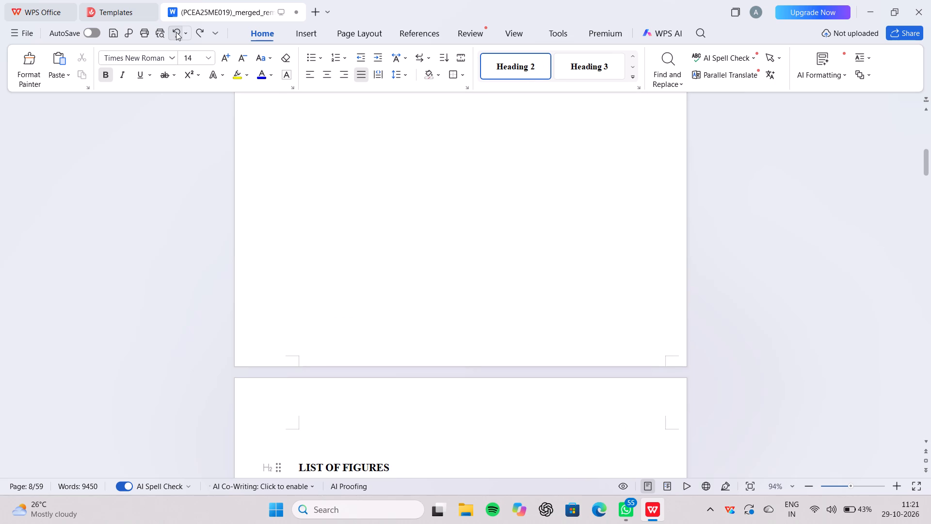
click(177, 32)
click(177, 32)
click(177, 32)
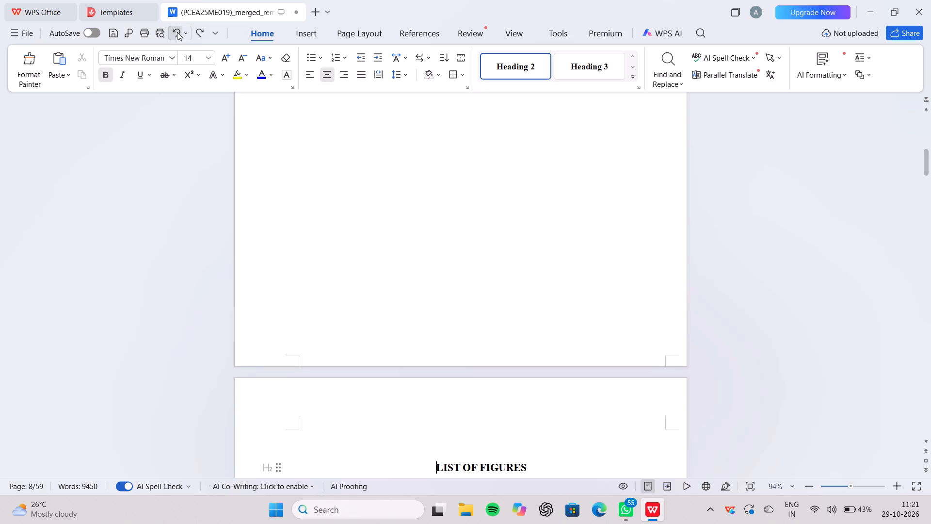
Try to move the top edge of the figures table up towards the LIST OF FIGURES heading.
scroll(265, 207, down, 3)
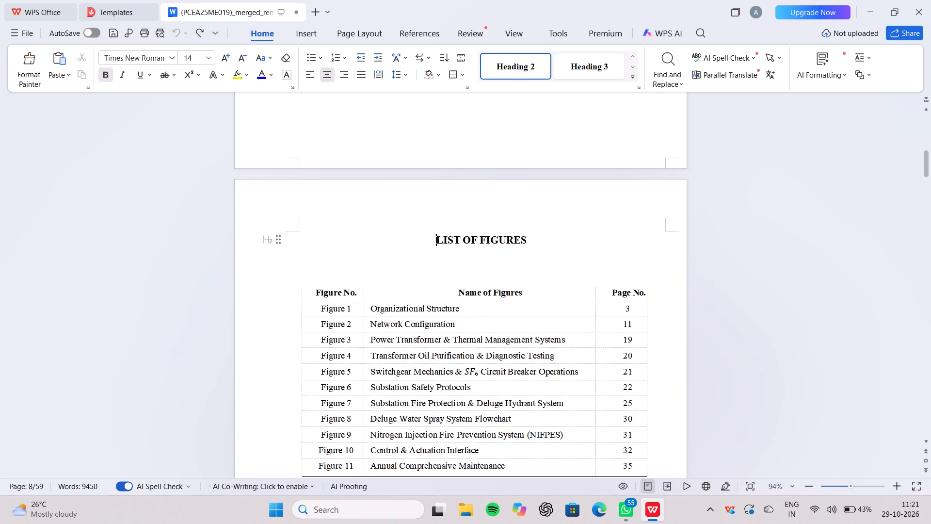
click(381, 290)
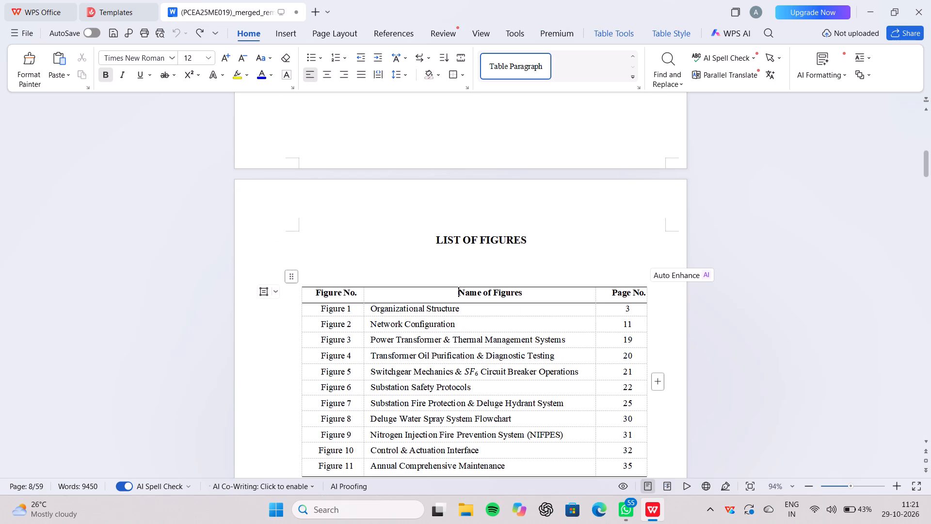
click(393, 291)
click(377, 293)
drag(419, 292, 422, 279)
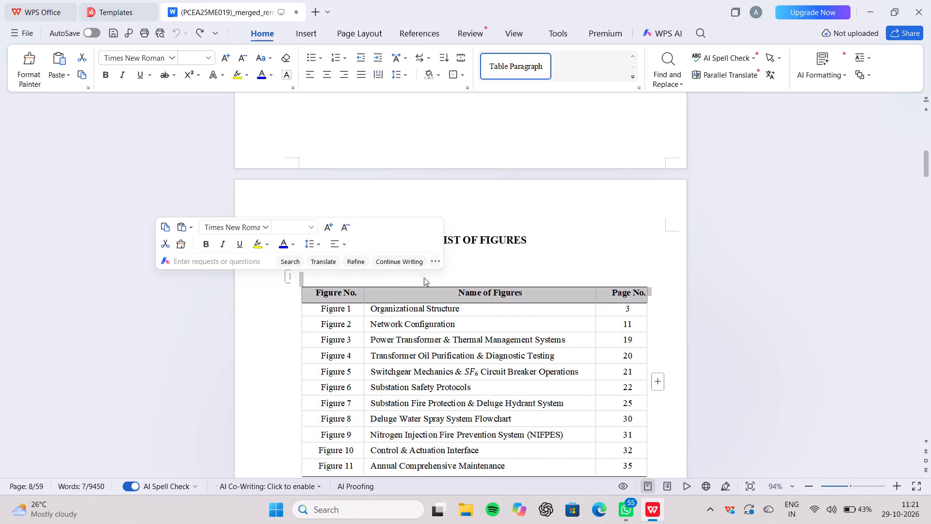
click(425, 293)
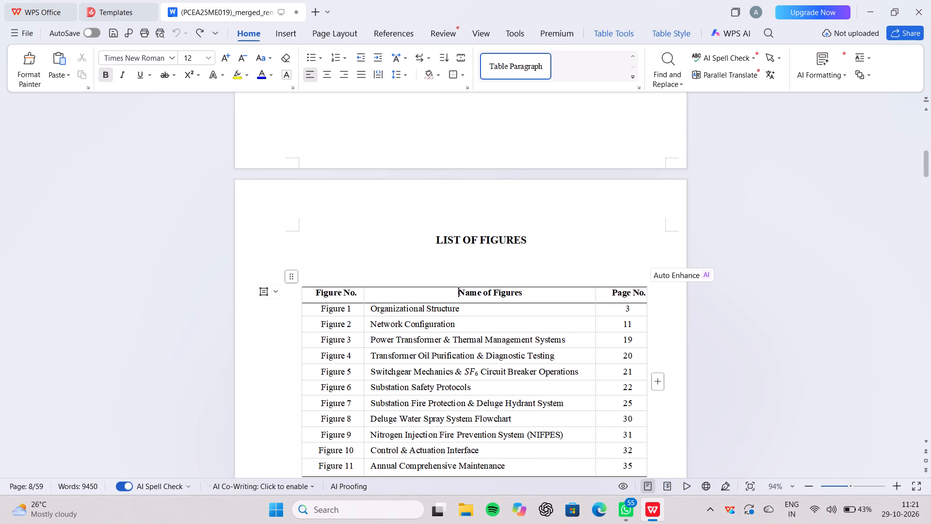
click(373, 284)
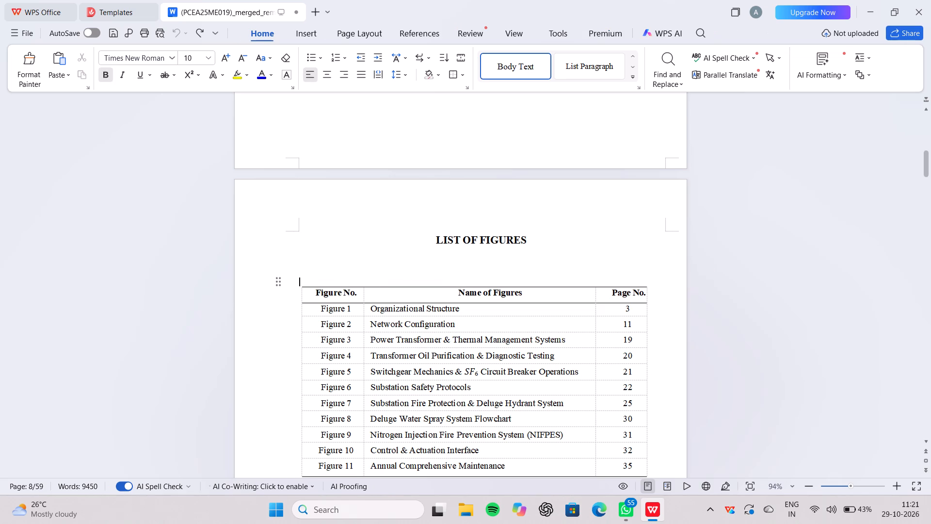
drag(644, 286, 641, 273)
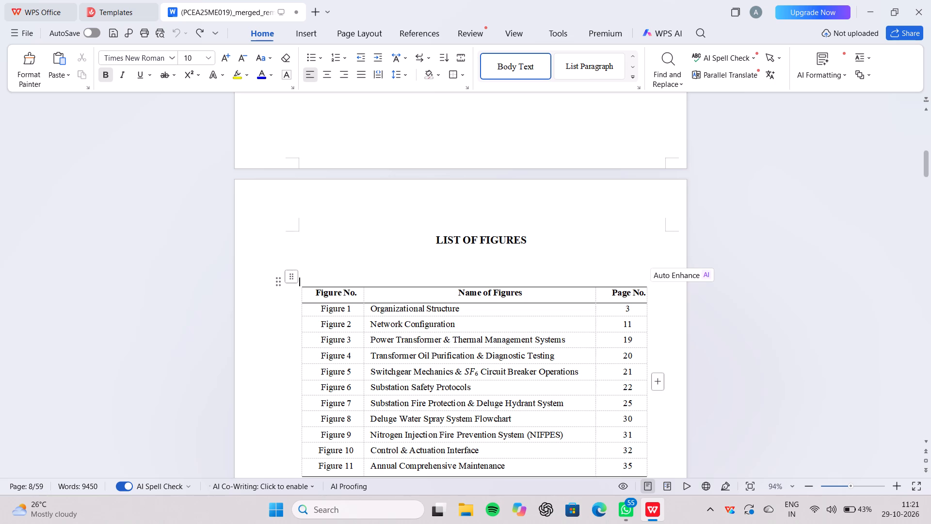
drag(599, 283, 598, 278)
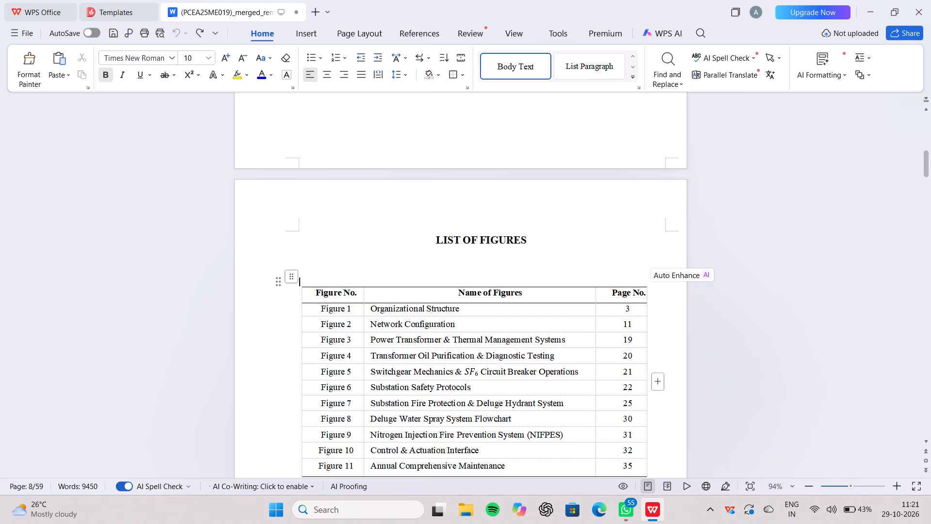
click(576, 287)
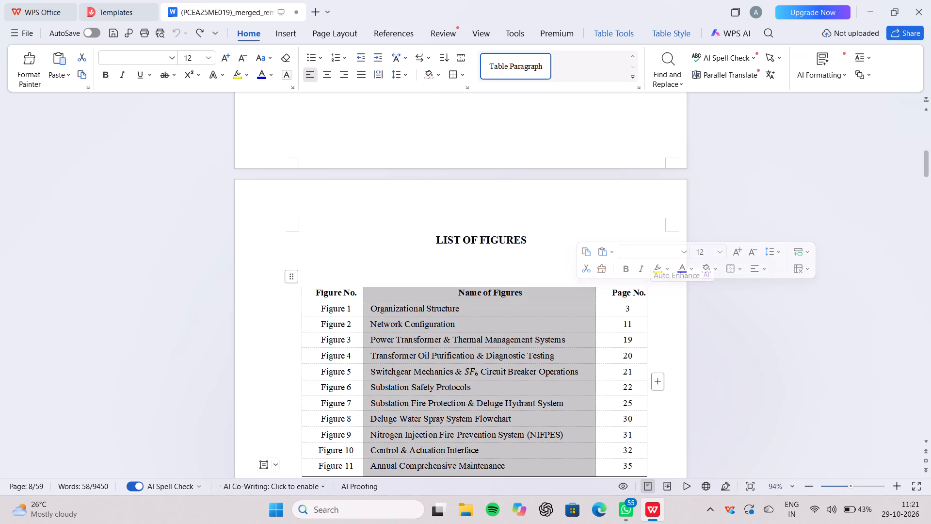
Remove the blank lines between the LIST OF FIGURES heading and its table.
click(540, 265)
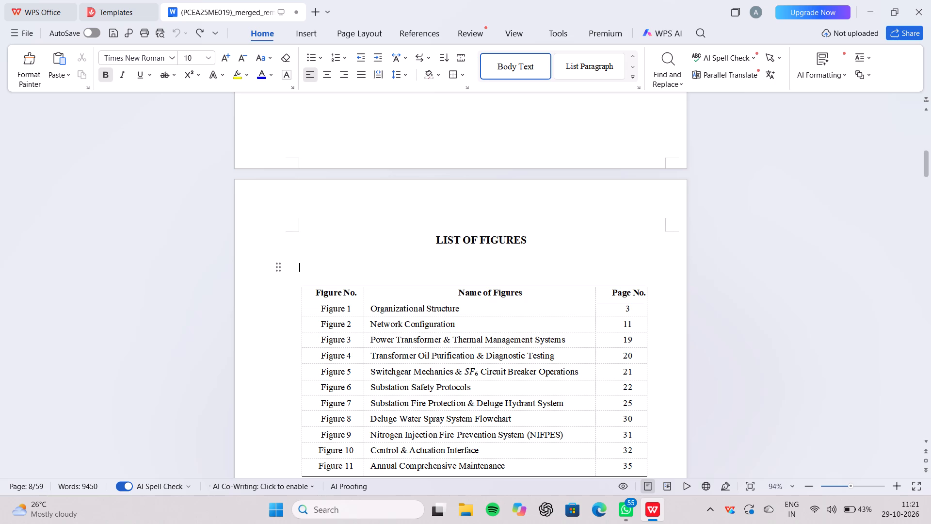
key(BackSpace)
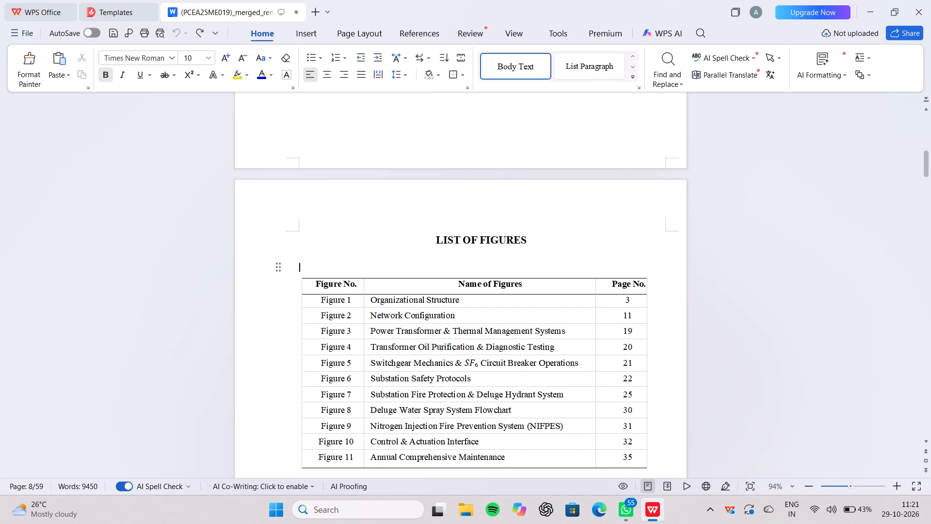
key(BackSpace)
key(BackSpace)
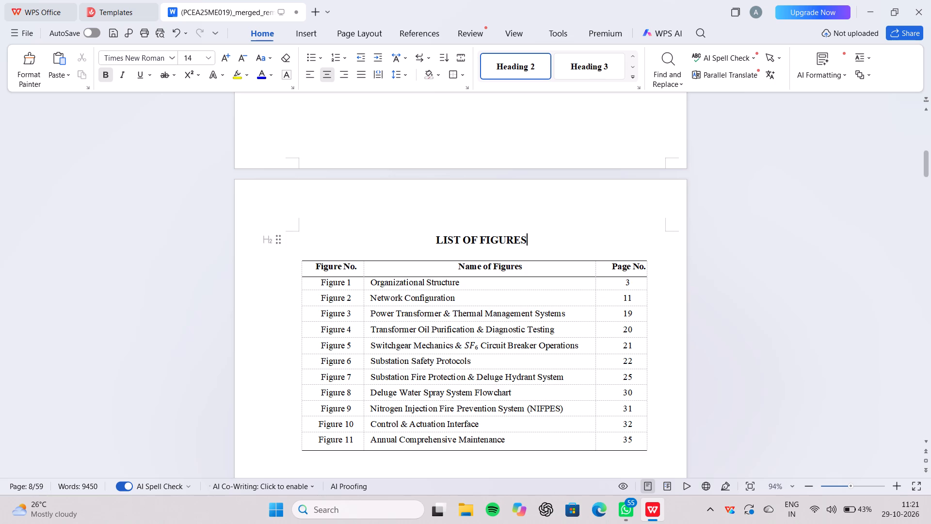
Delete the blank lines between the LIST OF TABLES heading and its table, along with the heading's final S.
scroll(390, 276, down, 3)
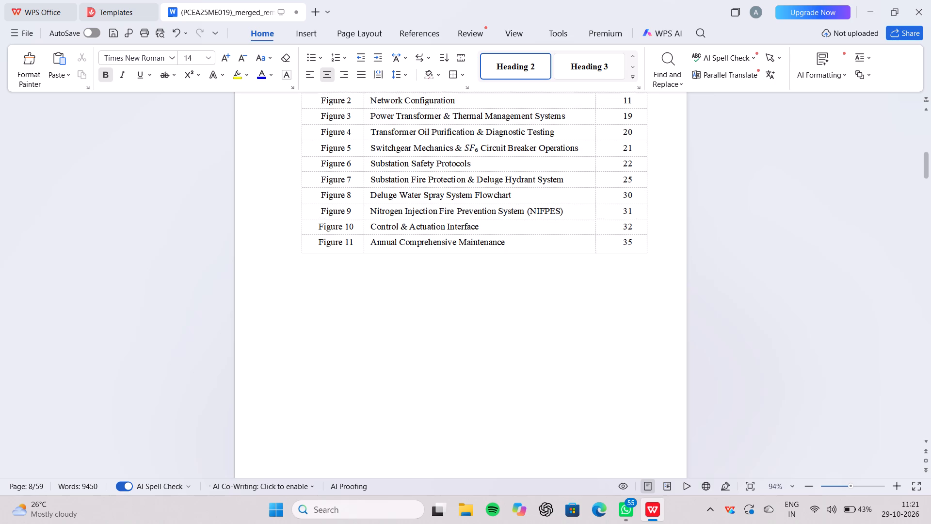
scroll(390, 276, down, 8)
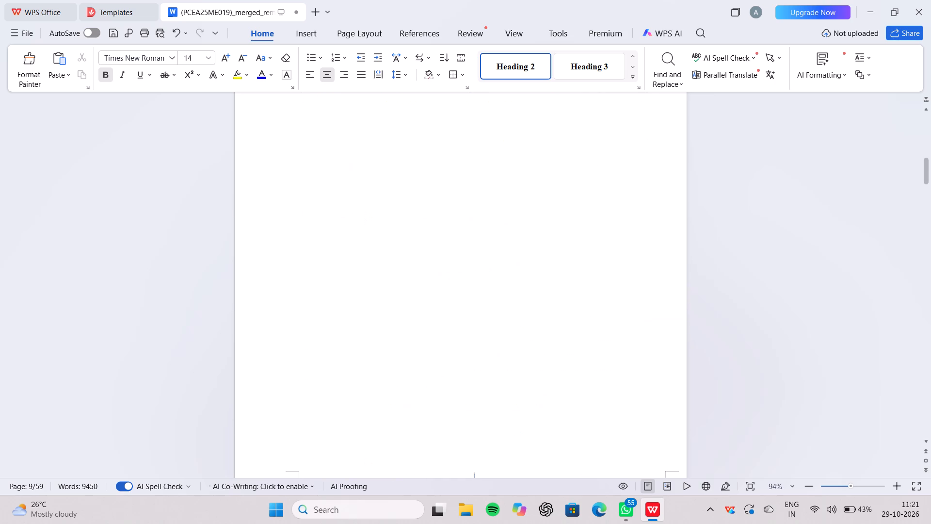
scroll(390, 276, up, 4)
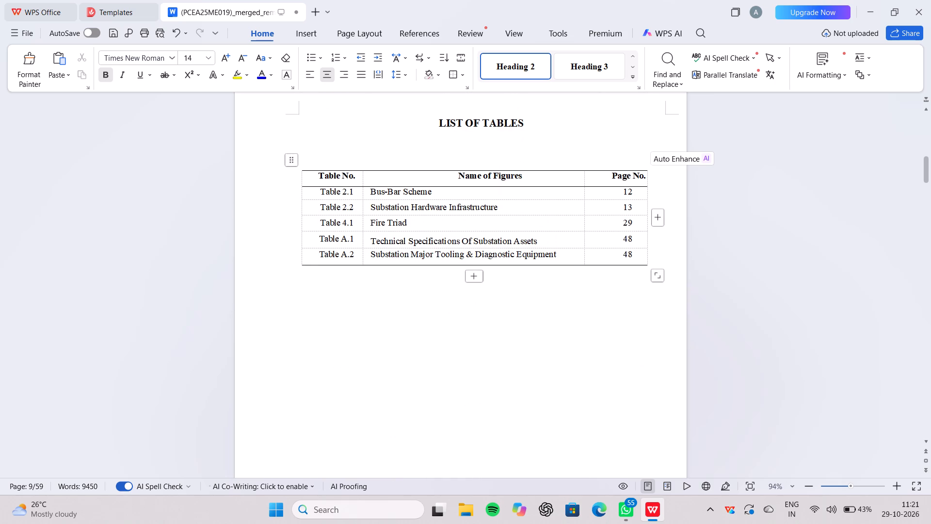
click(328, 144)
key(BackSpace)
key(BackSpace)
key(BackSpace)
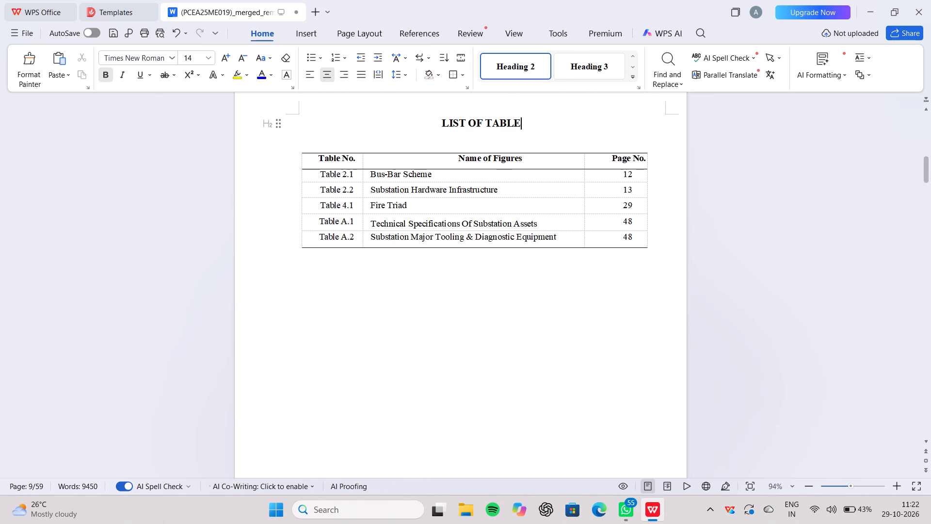
Review the front-matter pages from the list of tables back through the contents, acknowledgment and certificate to the cover page.
scroll(328, 144, down, 3)
click(328, 144)
scroll(328, 144, down, 4)
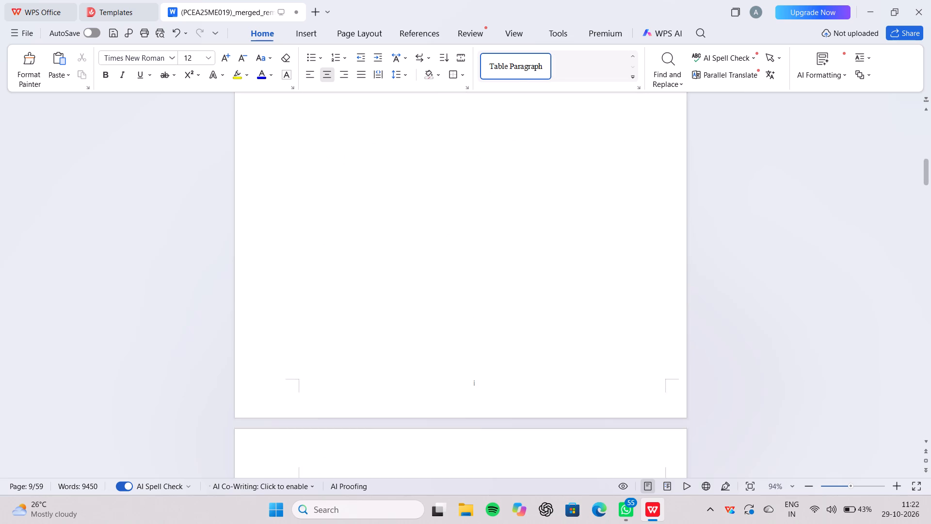
scroll(328, 144, down, 1)
scroll(328, 144, up, 15)
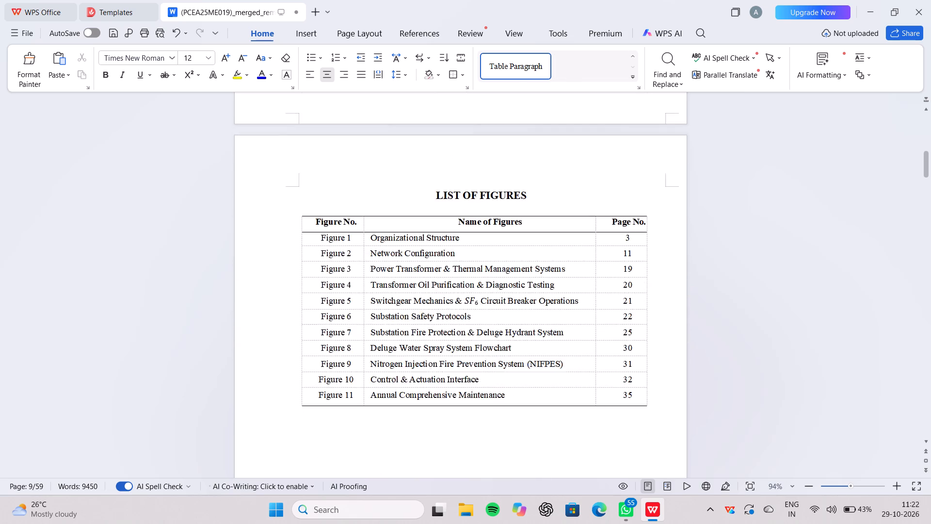
scroll(328, 144, up, 4)
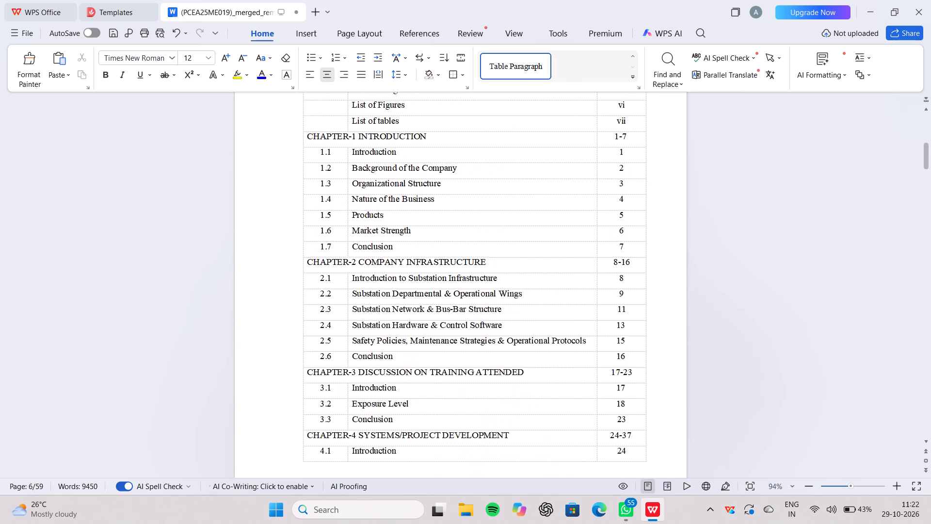
scroll(328, 144, up, 11)
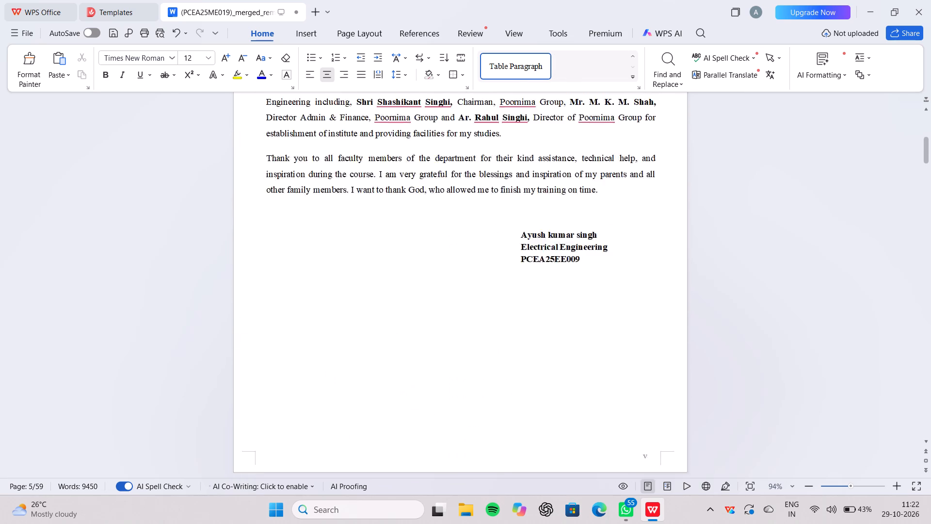
scroll(328, 144, up, 2)
scroll(328, 144, down, 10)
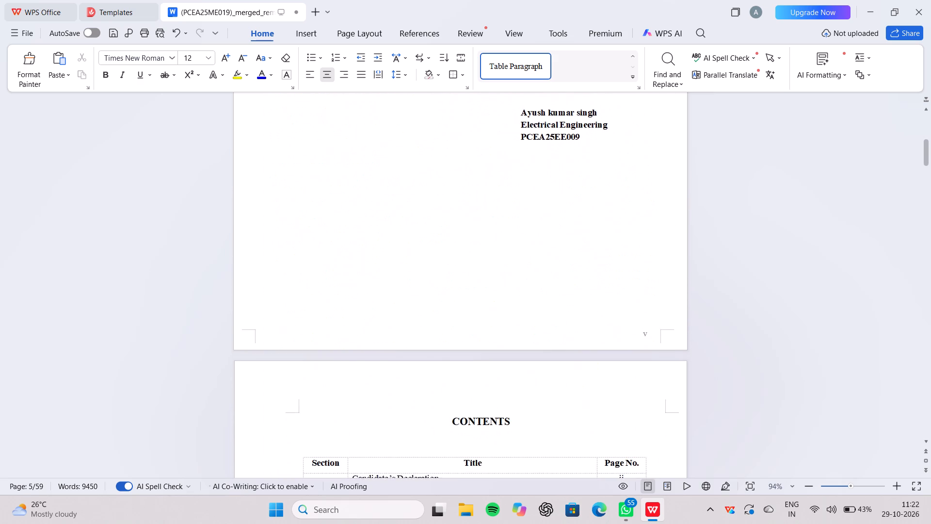
scroll(328, 144, down, 1)
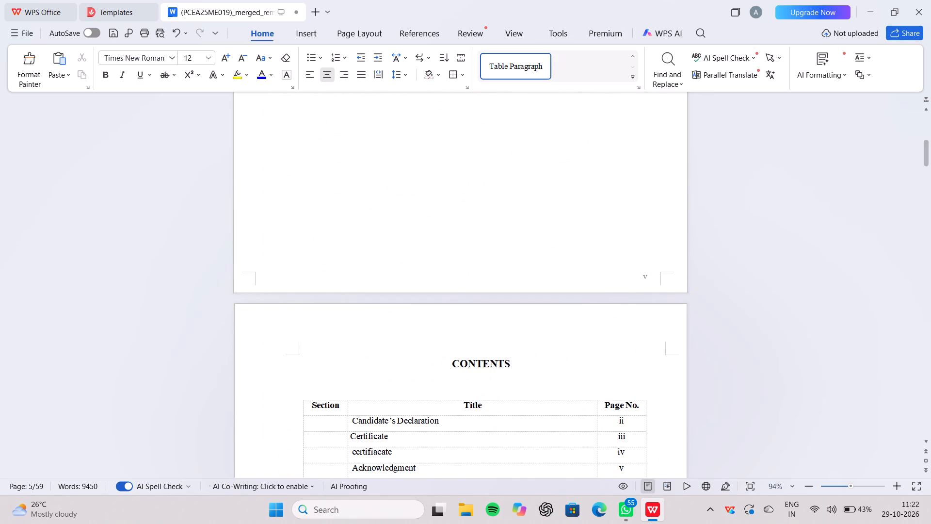
scroll(552, 265, up, 16)
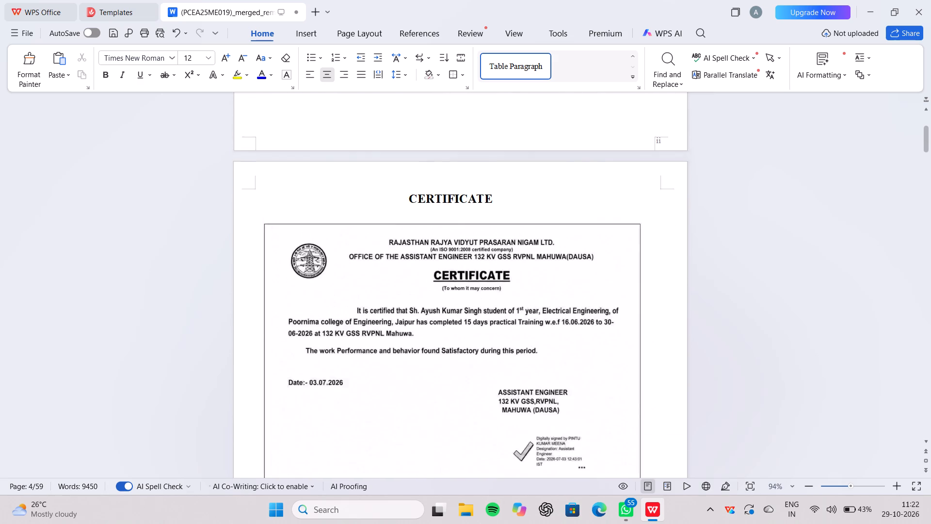
scroll(552, 265, up, 19)
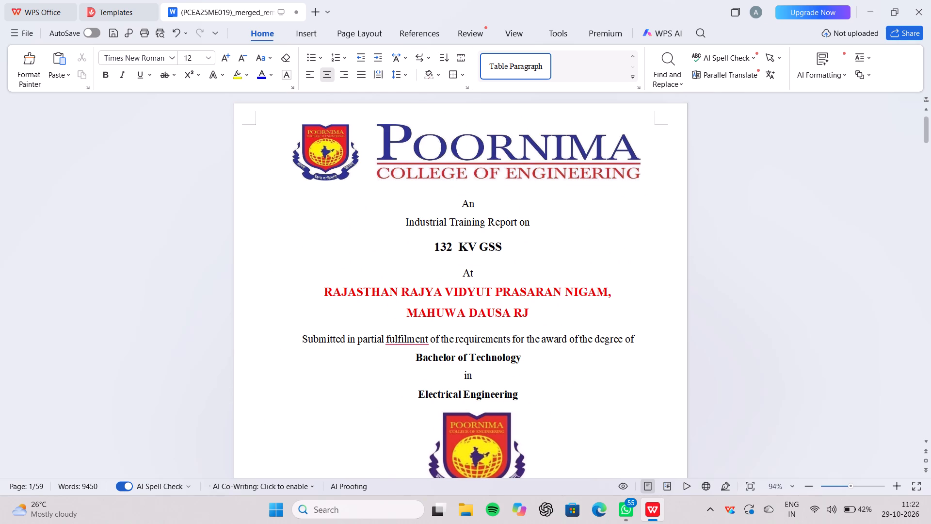
Delete the Poornima College of Engineering banner image at the head of the cover page.
click(478, 141)
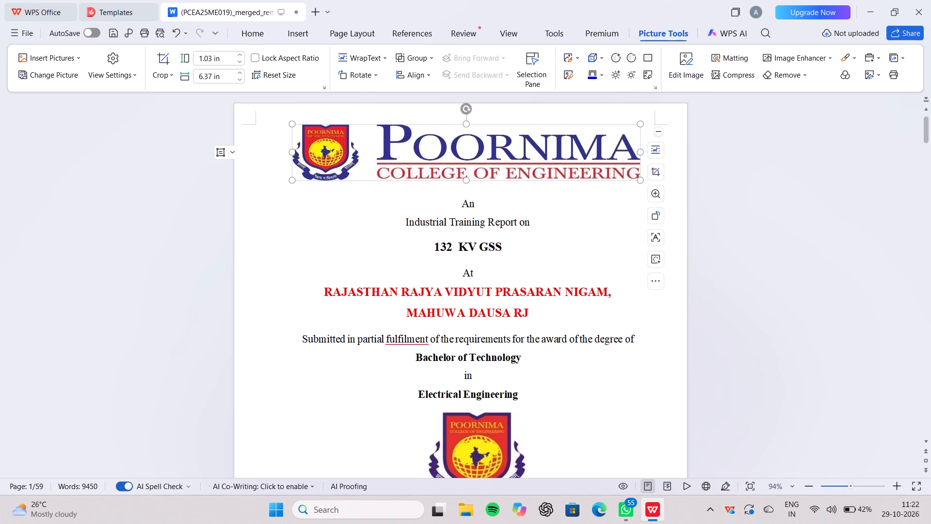
key(BackSpace)
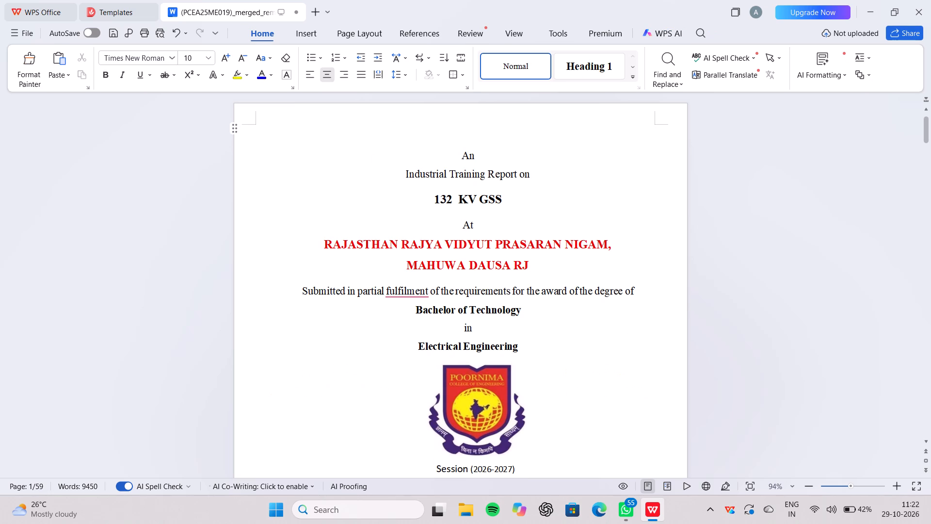
On the cover page, indent the faculty coordinator's name by three spaces and the "Submitted to -" line by two spaces.
scroll(482, 236, down, 4)
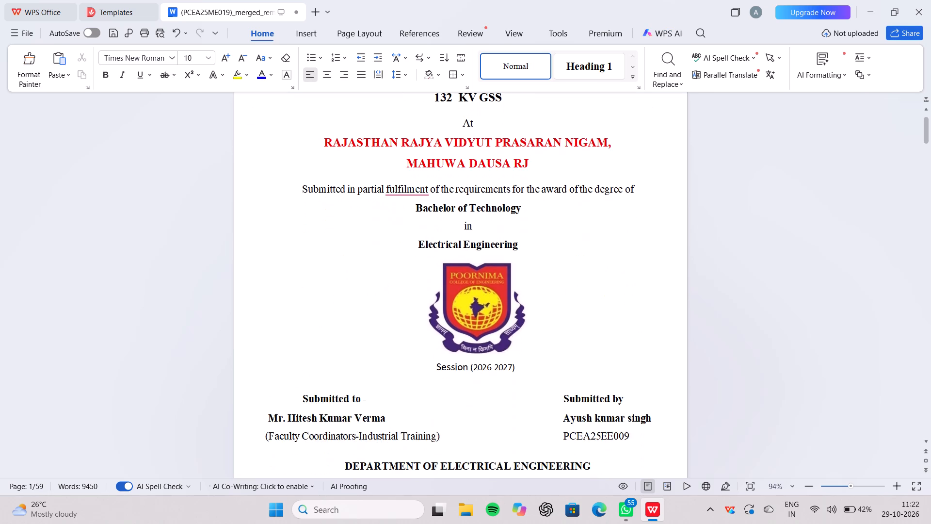
scroll(482, 236, down, 2)
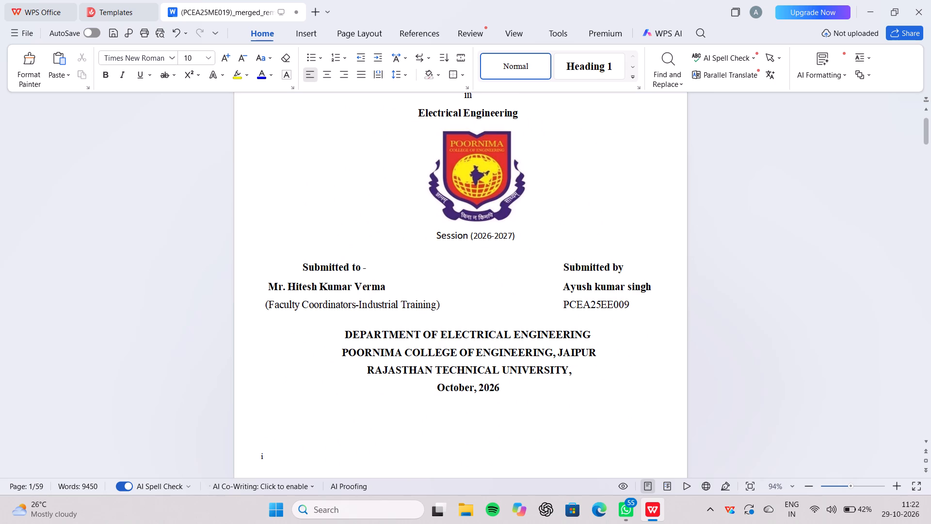
click(265, 291)
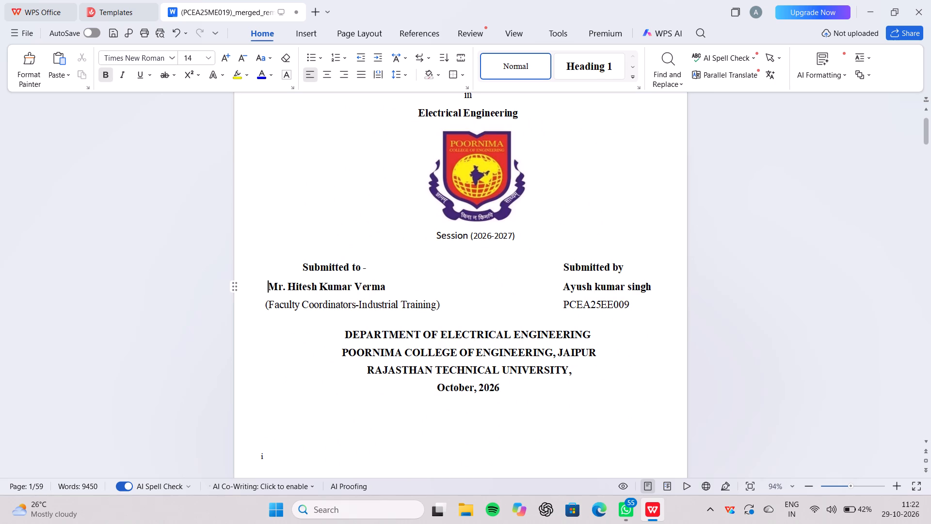
key(space)
key(space)
key(space)
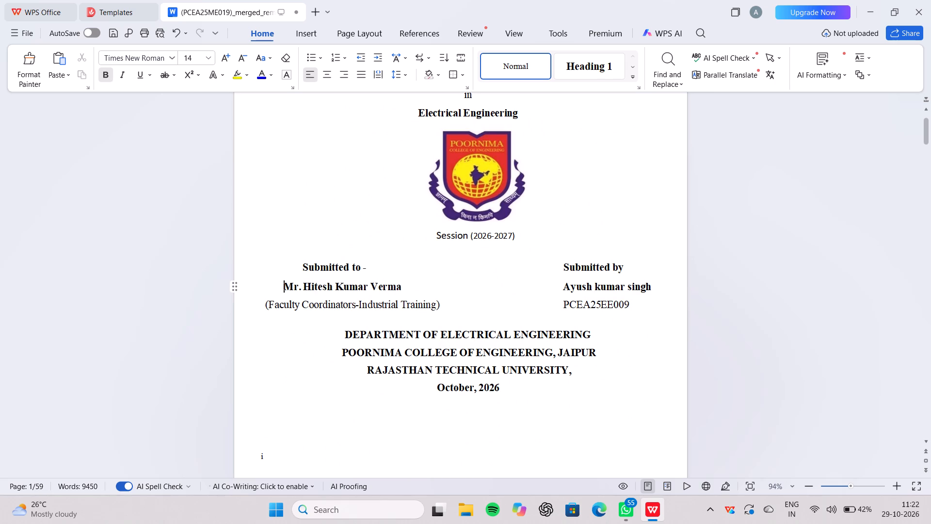
click(303, 265)
key(space)
key(space)
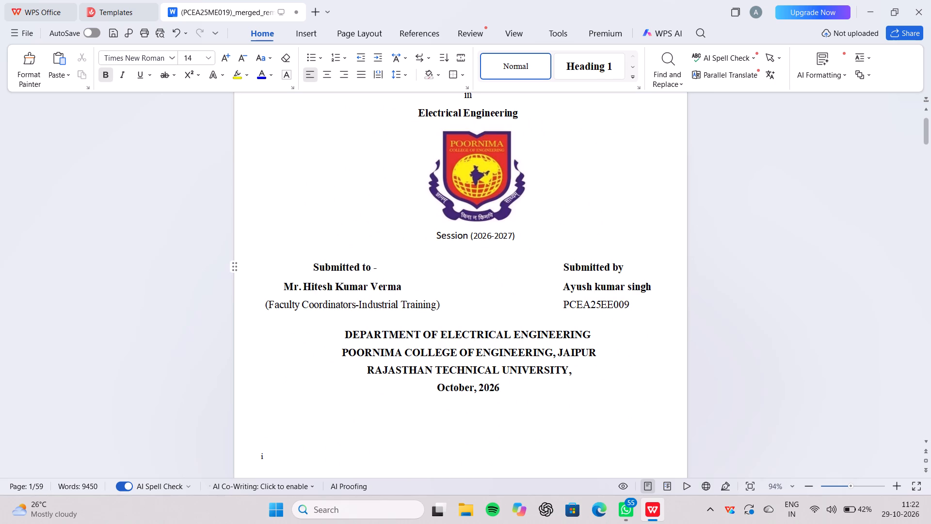
Replace the indent of the "(Faculty Coordinators-Industrial Training)" line with five spaces so it starts level with the coordinator's name.
click(263, 308)
key(space)
key(space)
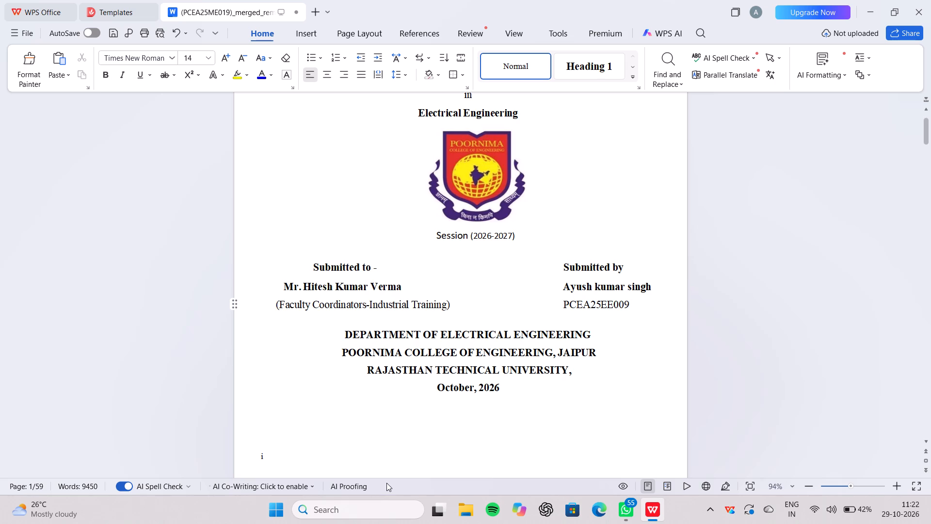
key(BackSpace)
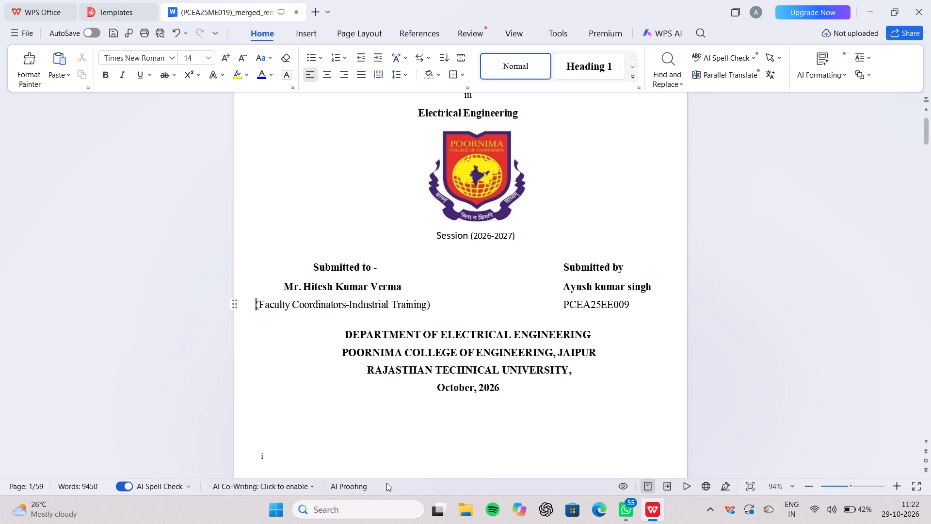
key(space)
key(space)
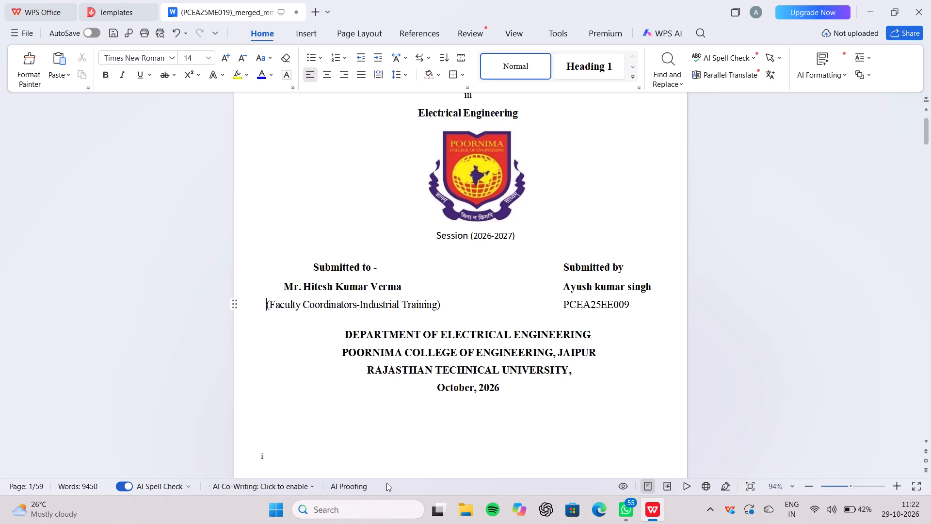
key(space)
key(space)
key(space)
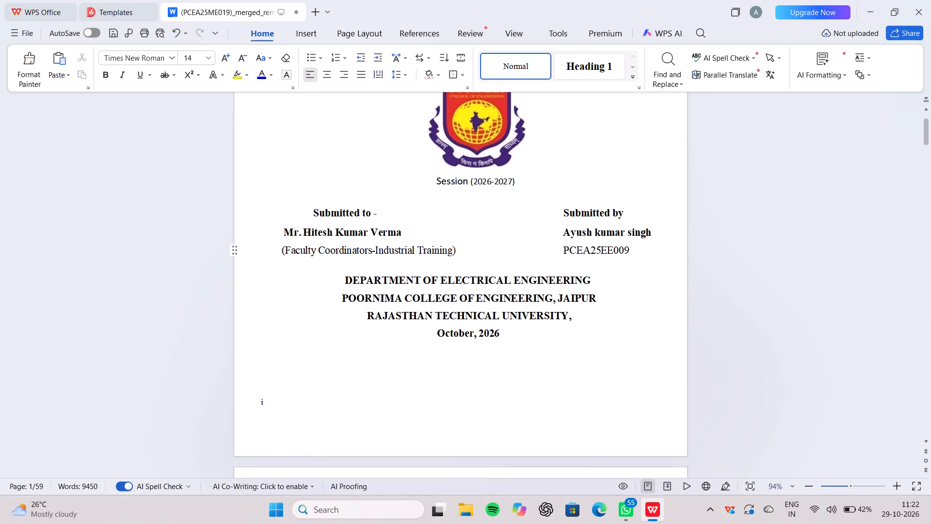
Add four more spaces before the coordinator's name to centre it between the "Submitted to -" and "(Faculty Coordinators-Industrial Training)" lines.
click(287, 235)
key(space)
key(space)
key(space)
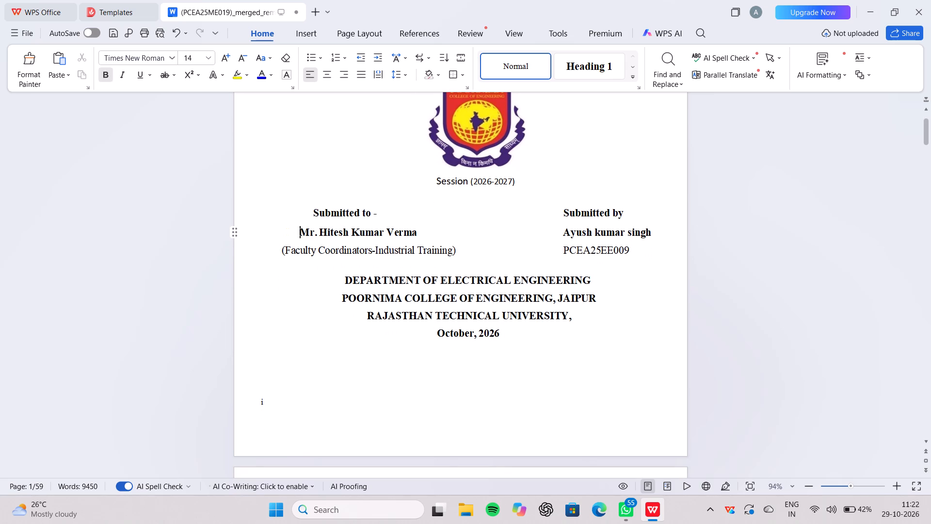
key(space)
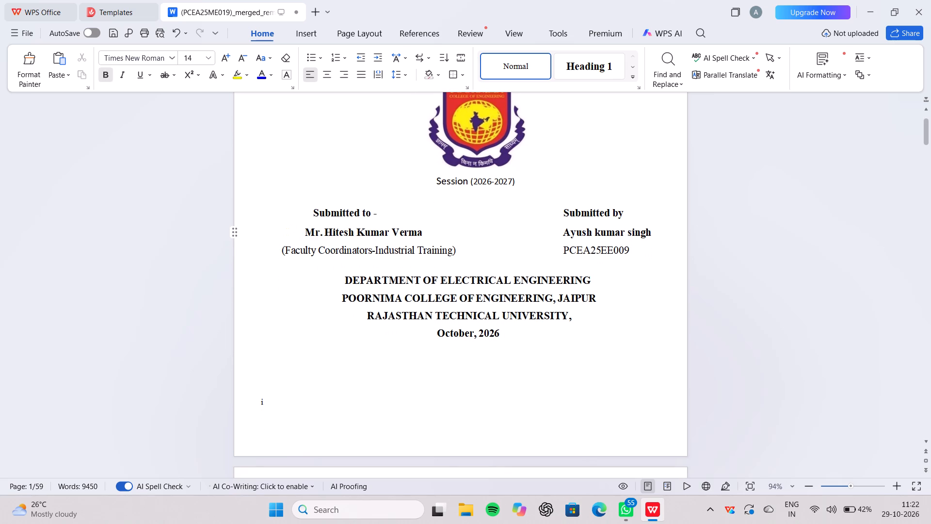
click(377, 314)
Remove the left indent from the "I hereby declare" paragraph below the DECLARATION heading.
scroll(377, 314, down, 1)
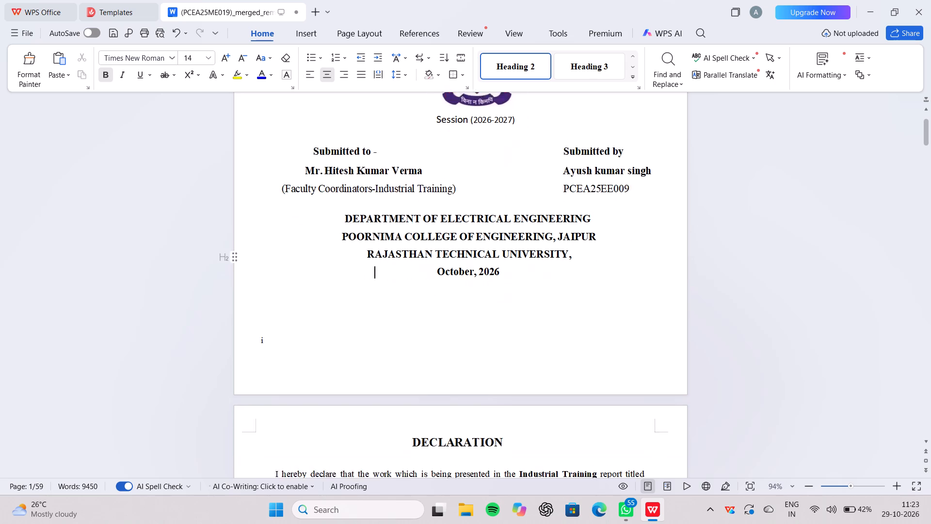
scroll(377, 314, down, 4)
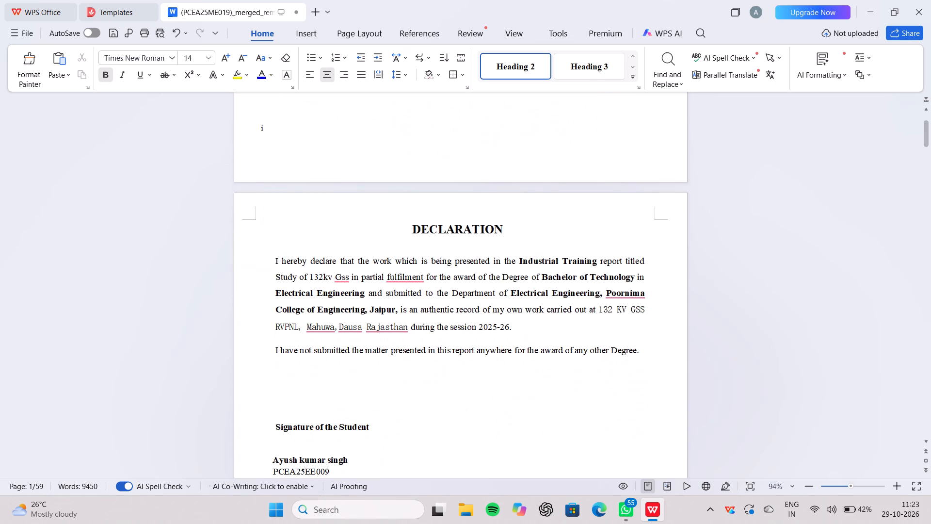
click(273, 262)
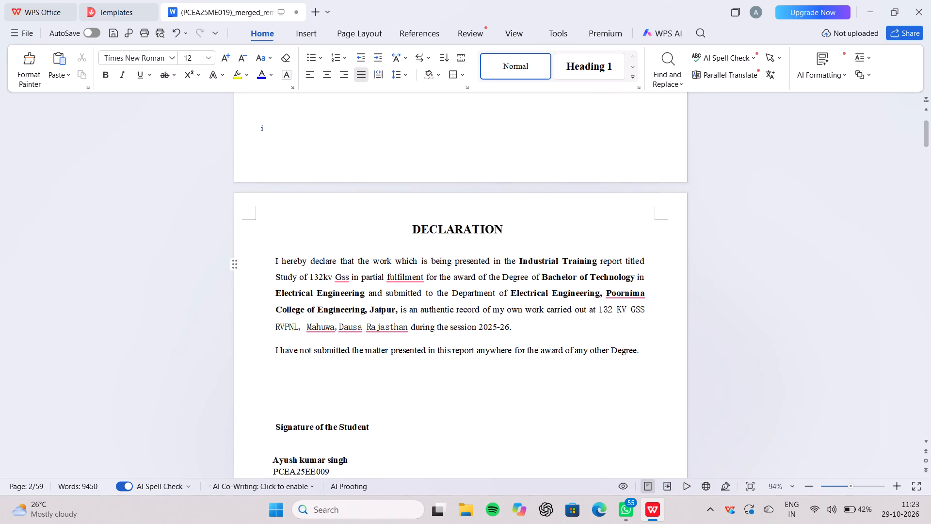
key(space)
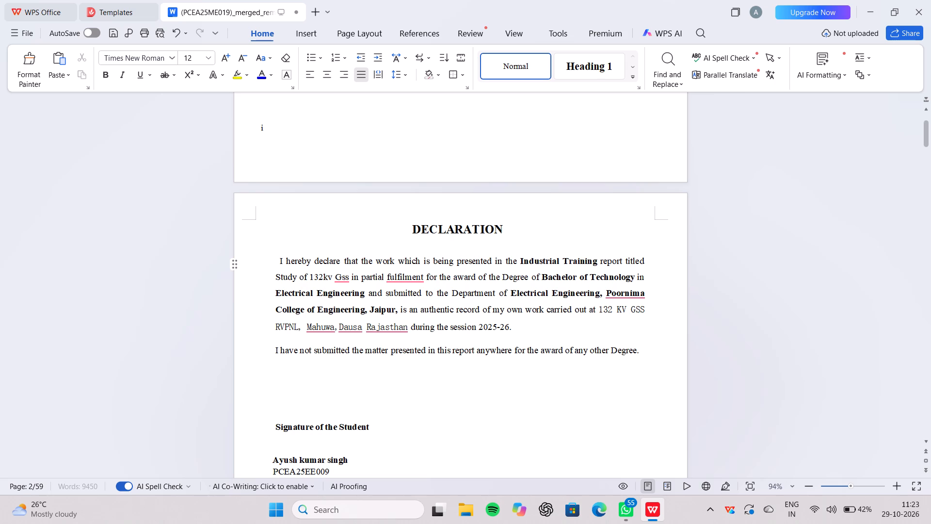
key(BackSpace)
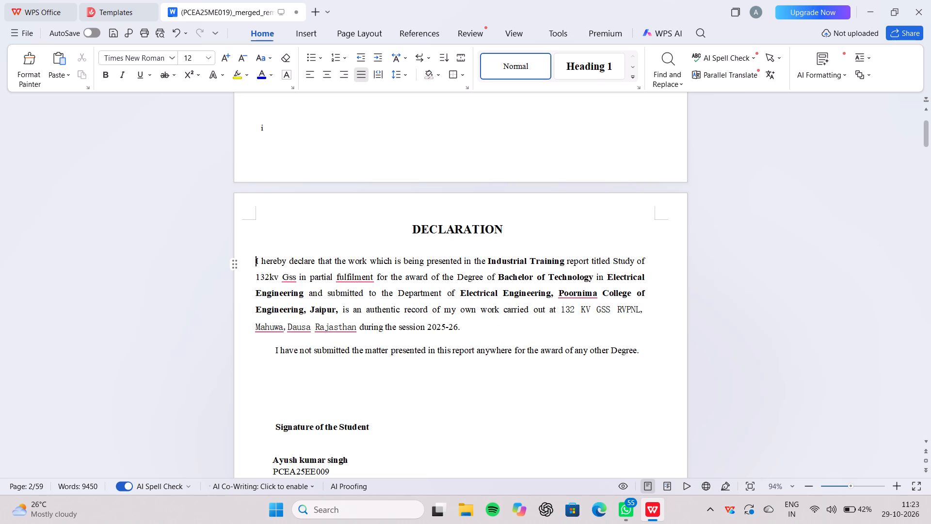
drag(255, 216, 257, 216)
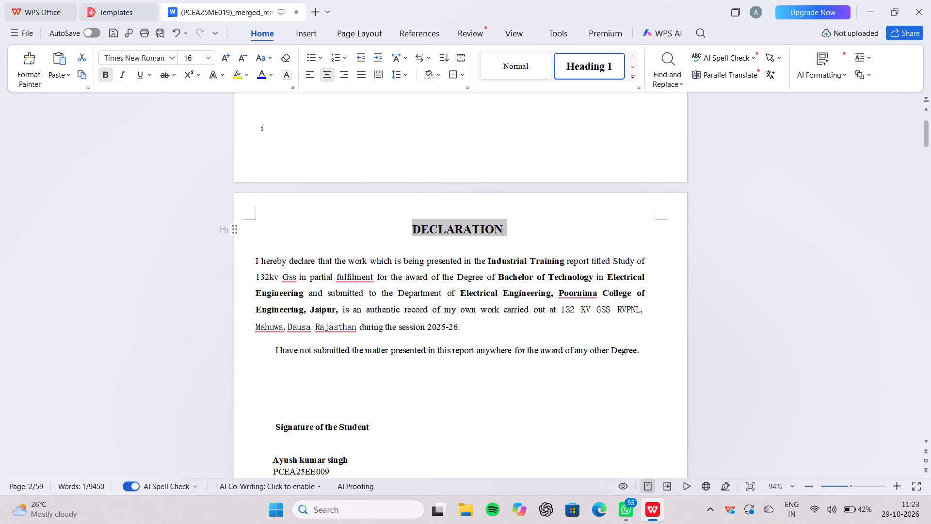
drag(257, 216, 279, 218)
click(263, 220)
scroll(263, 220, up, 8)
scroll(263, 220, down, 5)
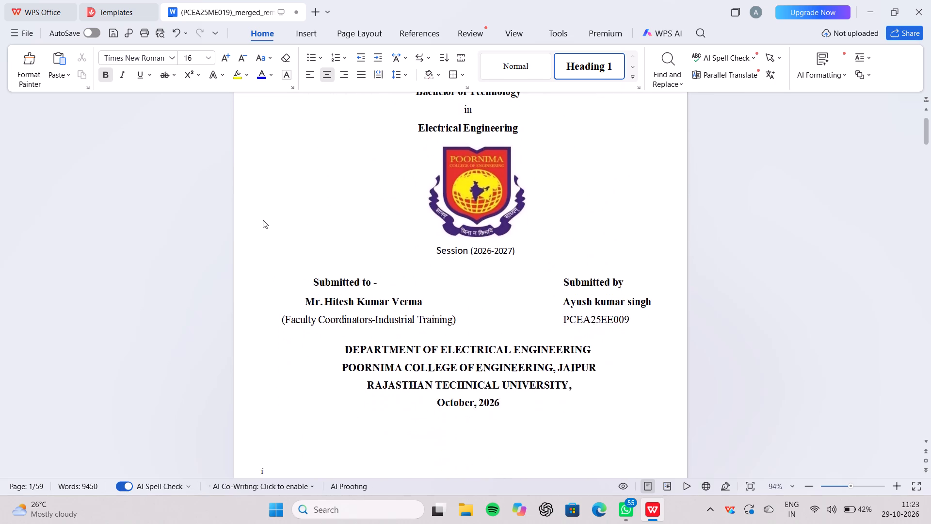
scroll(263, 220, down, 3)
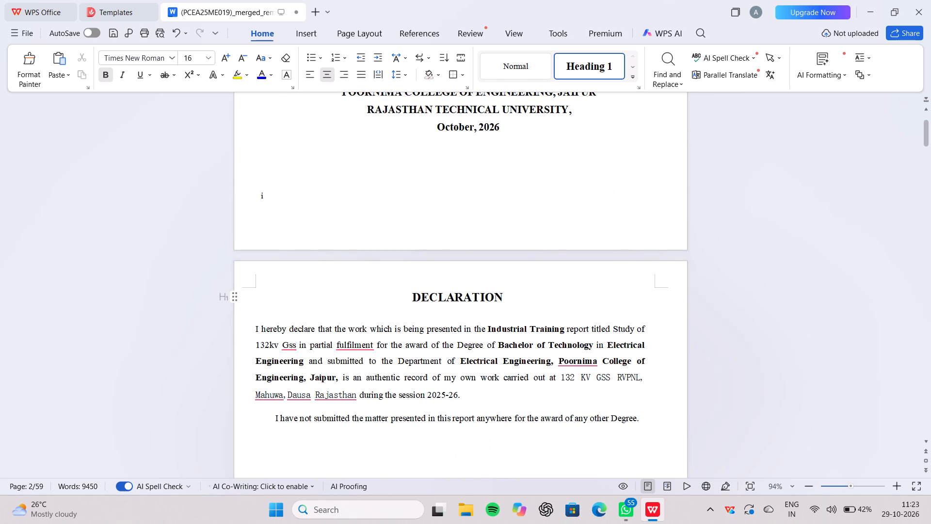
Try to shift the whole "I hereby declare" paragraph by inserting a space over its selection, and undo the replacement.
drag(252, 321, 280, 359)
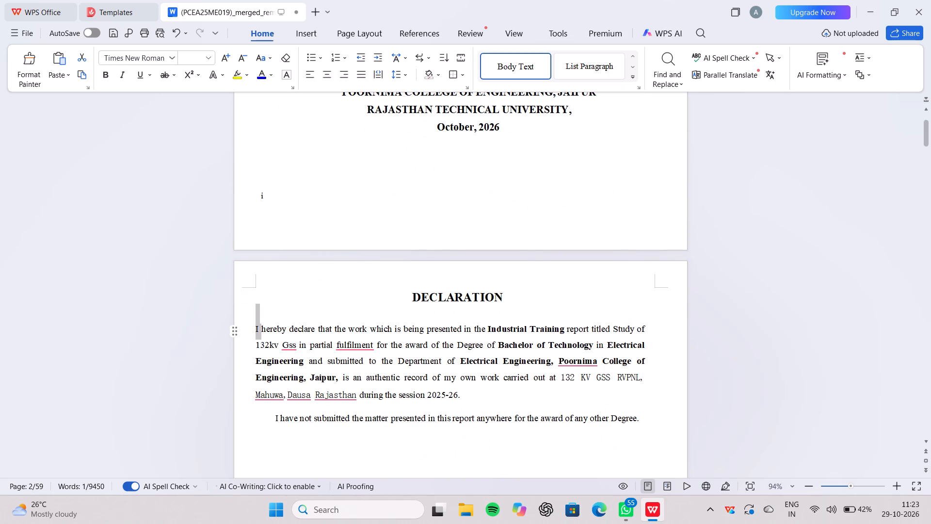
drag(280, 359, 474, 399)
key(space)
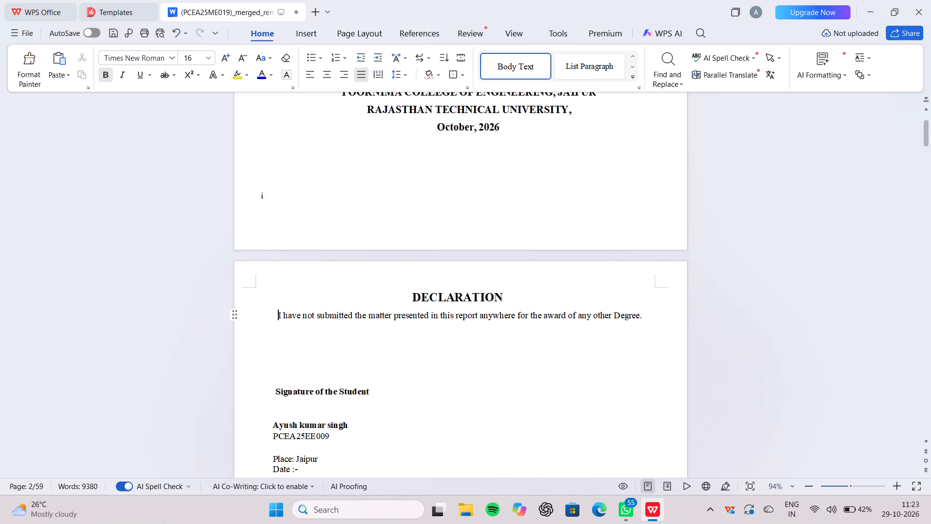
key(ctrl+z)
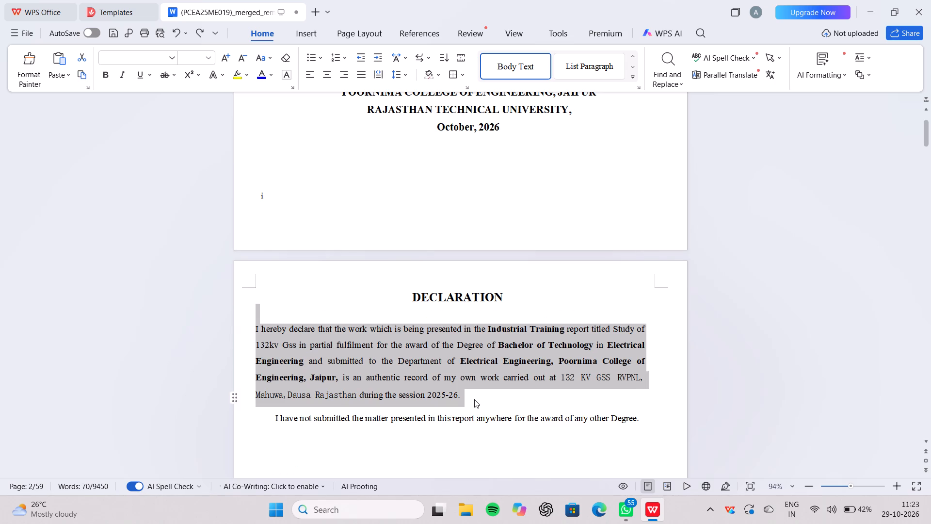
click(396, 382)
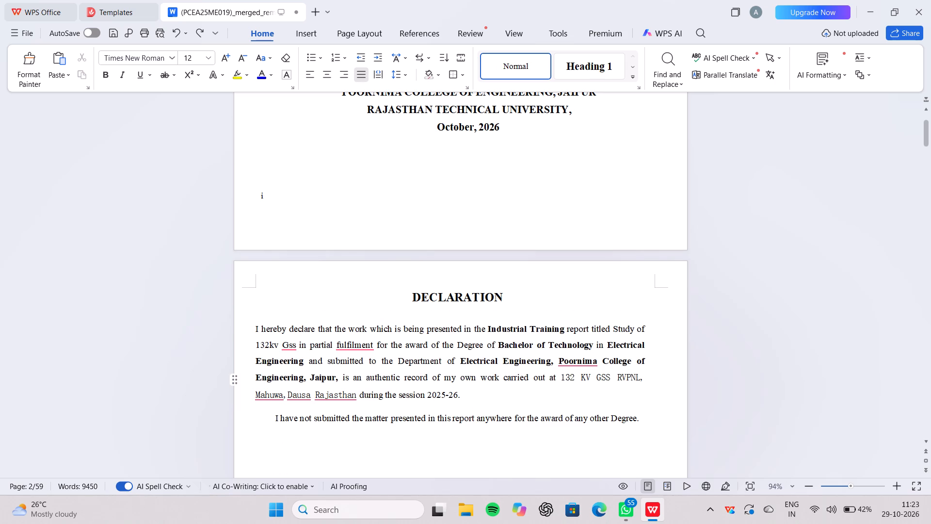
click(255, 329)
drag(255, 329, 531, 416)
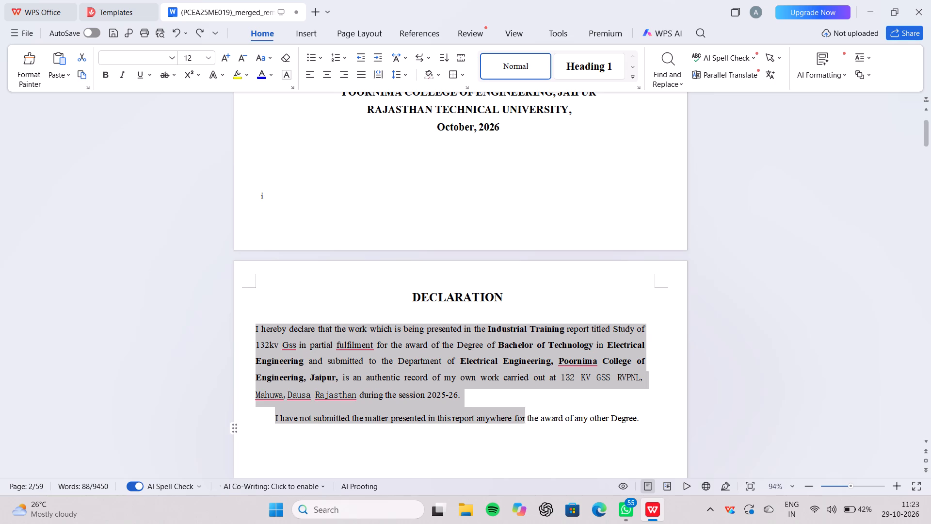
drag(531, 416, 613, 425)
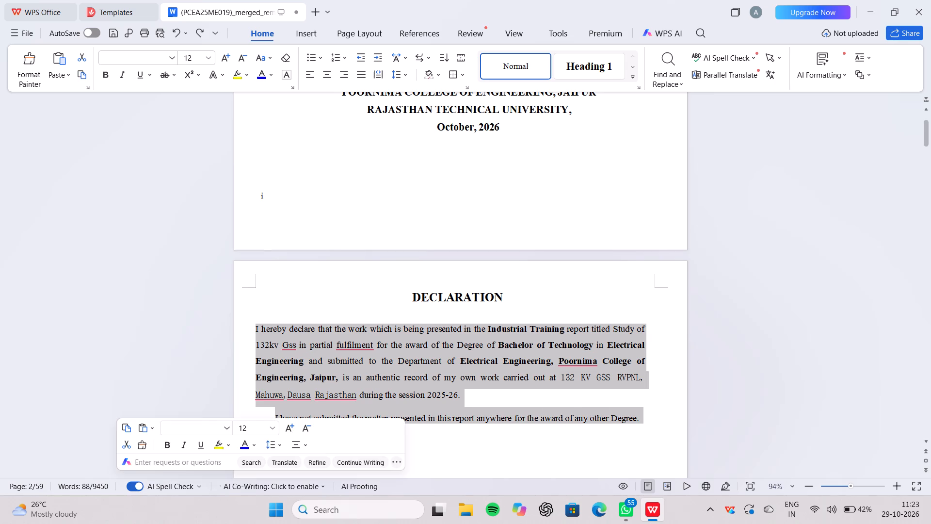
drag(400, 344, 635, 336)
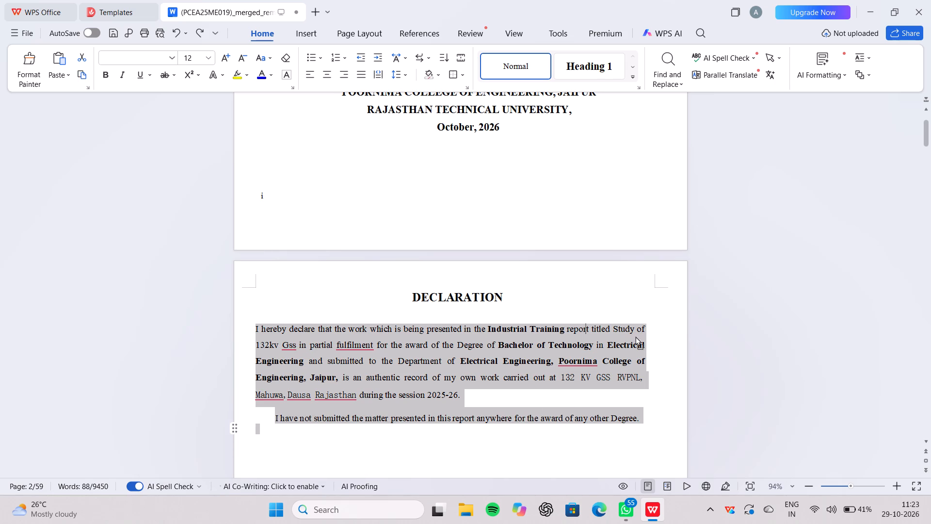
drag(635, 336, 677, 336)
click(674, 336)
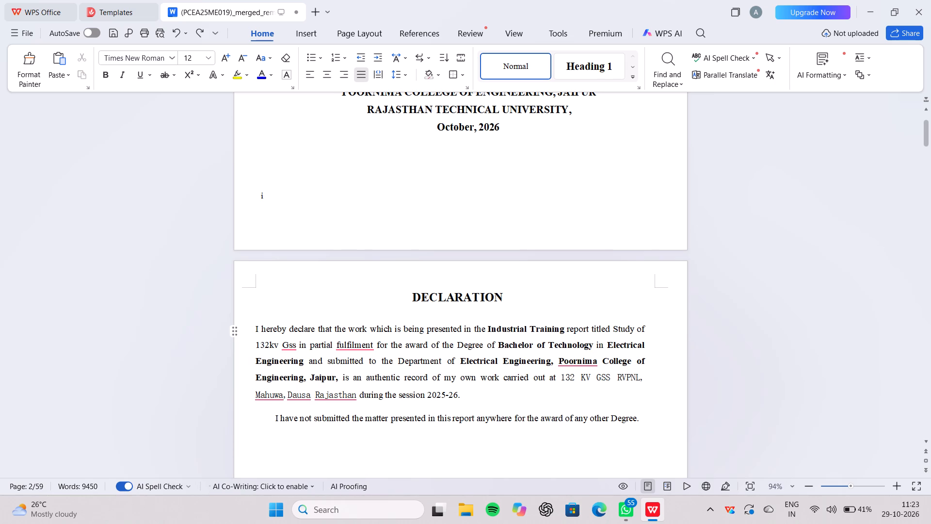
Insert three spaces before "I hereby declare" and three before its second line, so the paragraph starts about level with "I have not submitted".
click(256, 327)
key(space)
key(space)
key(space)
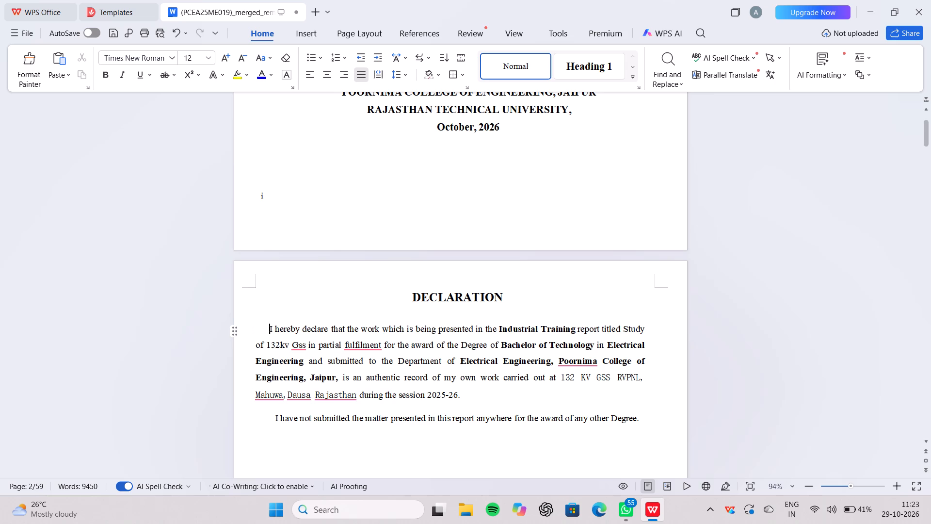
click(254, 343)
key(space)
key(space)
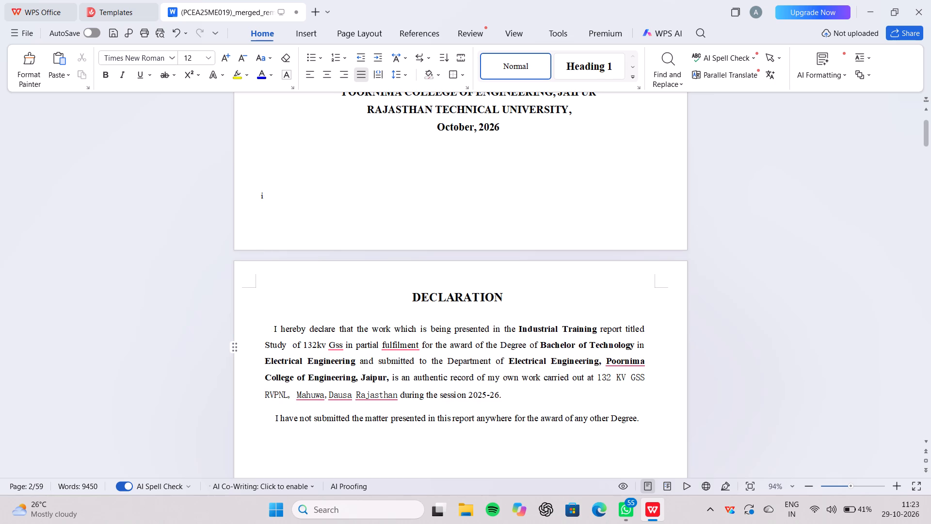
click(267, 346)
key(space)
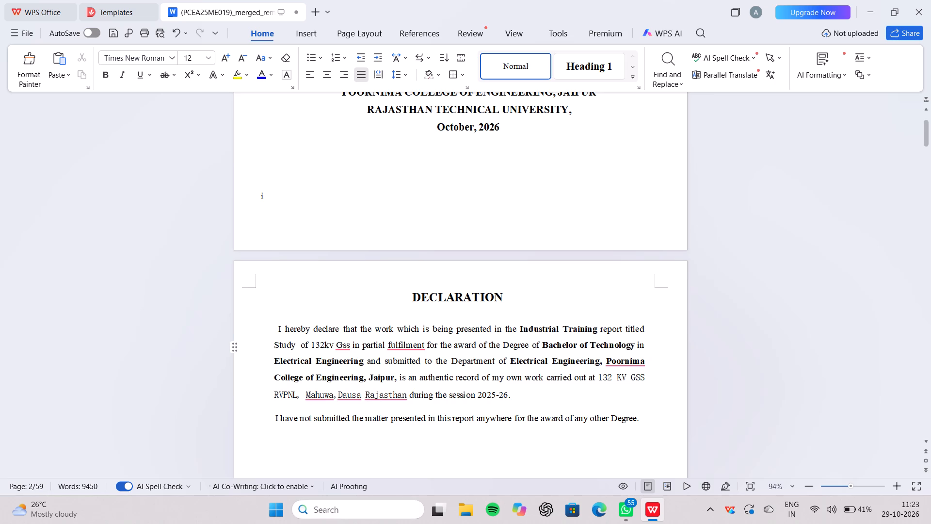
Replace the indent of the "Signature of the Student" line with two spaces so it starts about level with the declaration text.
scroll(333, 501, down, 1)
scroll(321, 447, down, 2)
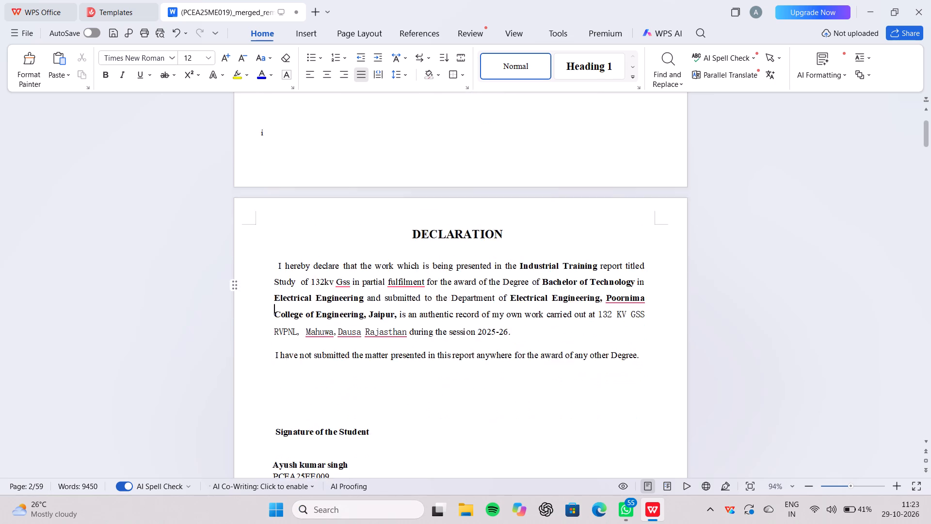
scroll(321, 447, down, 3)
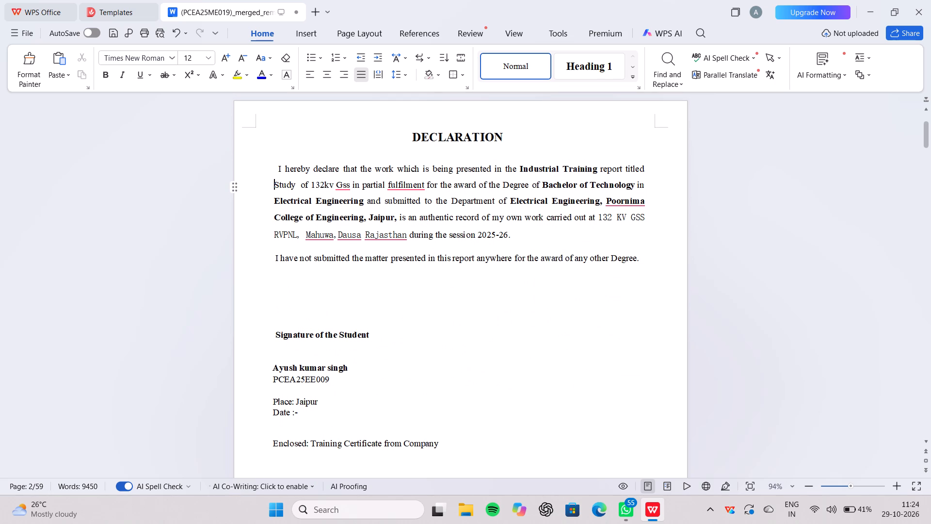
click(275, 338)
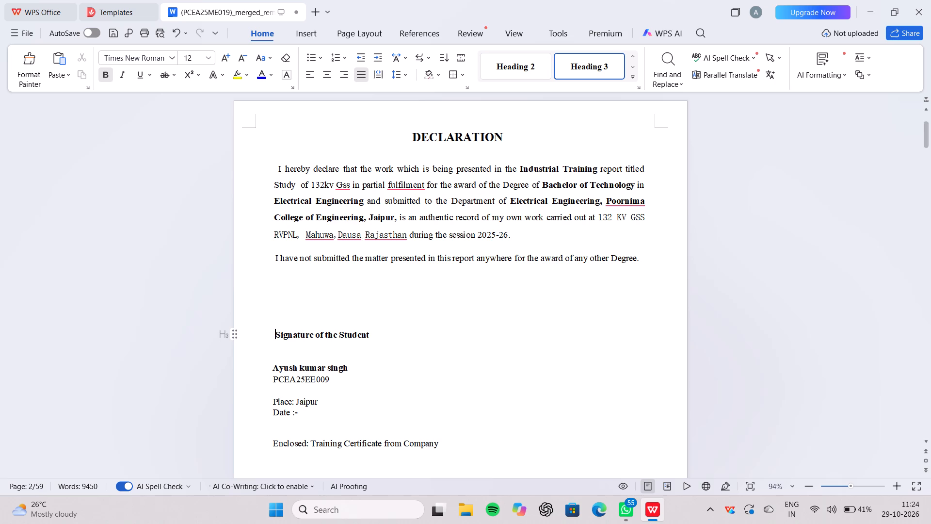
scroll(356, 422, down, 1)
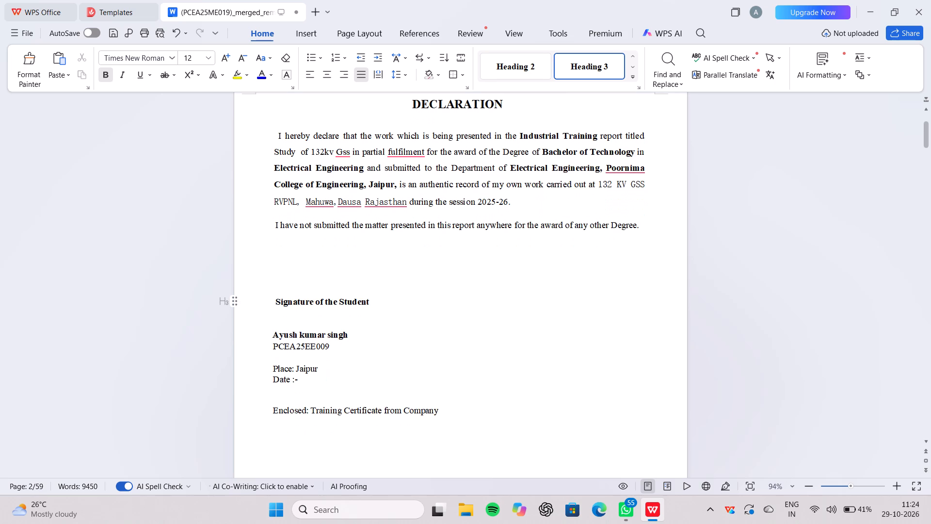
key(space)
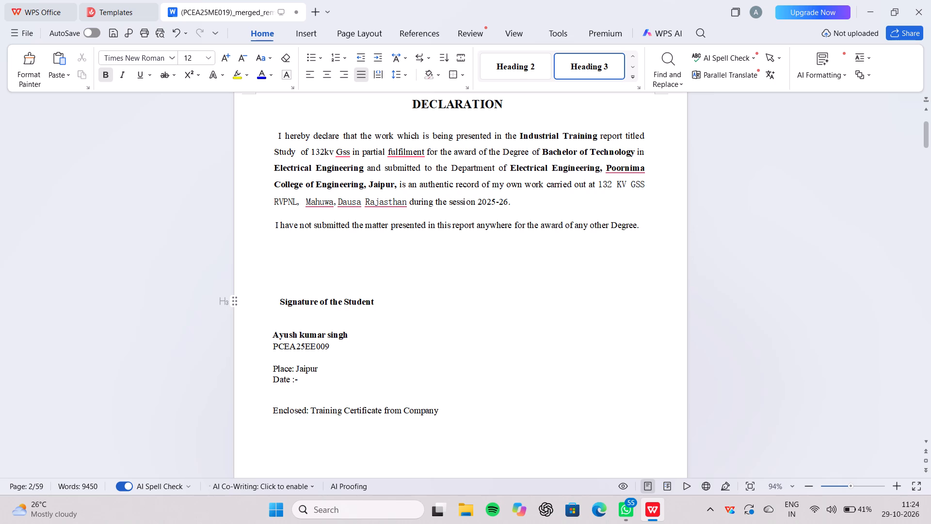
key(BackSpace)
key(space)
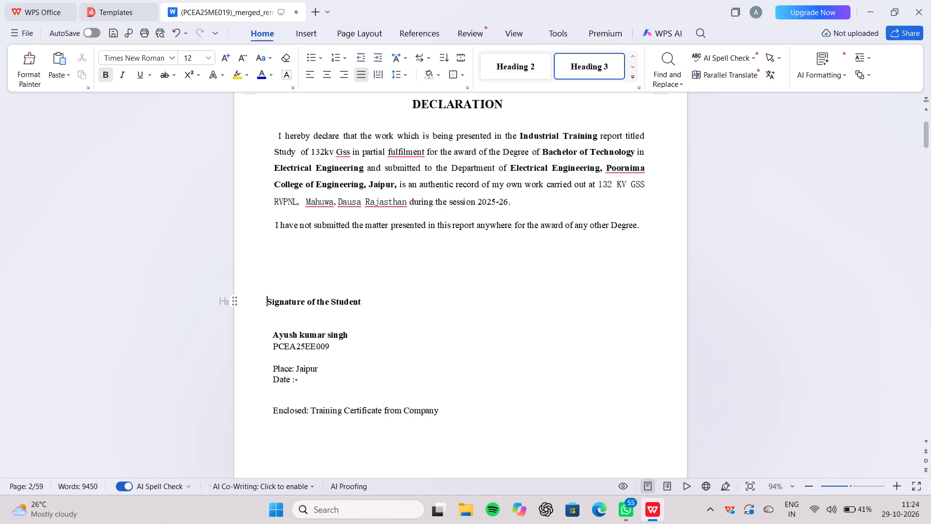
key(space)
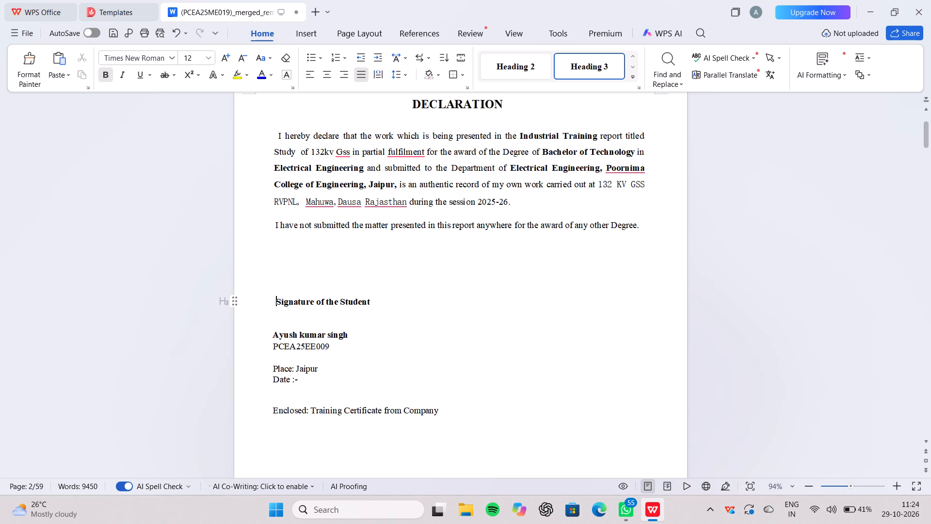
Add one space before the student's name and one before the registration number under the signature line.
click(262, 336)
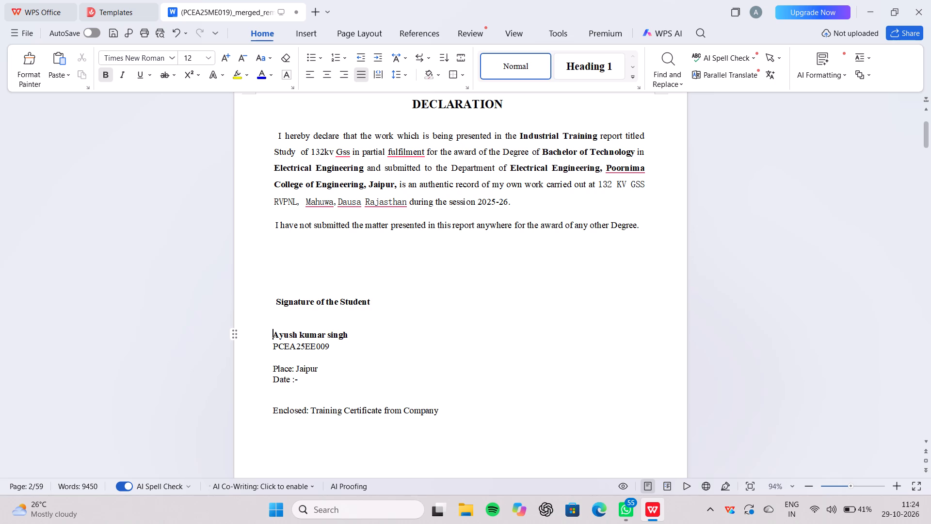
key(space)
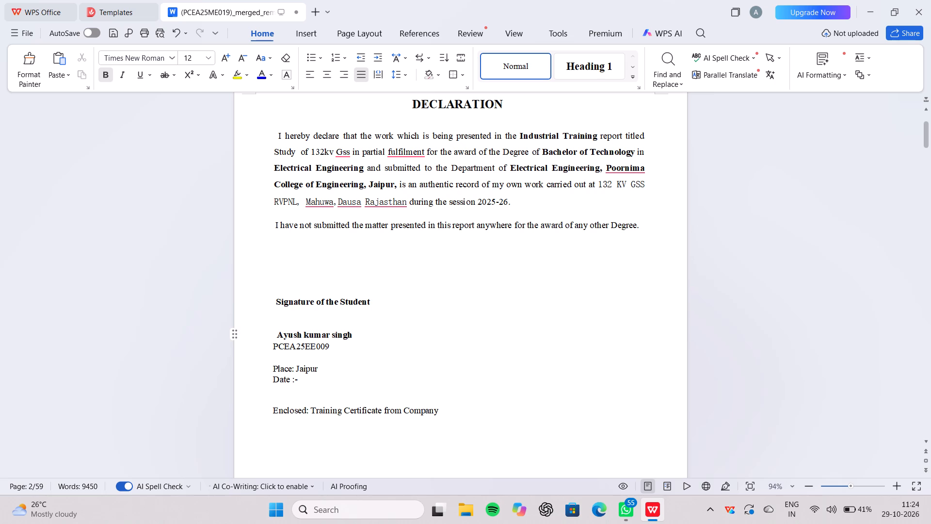
click(269, 350)
key(space)
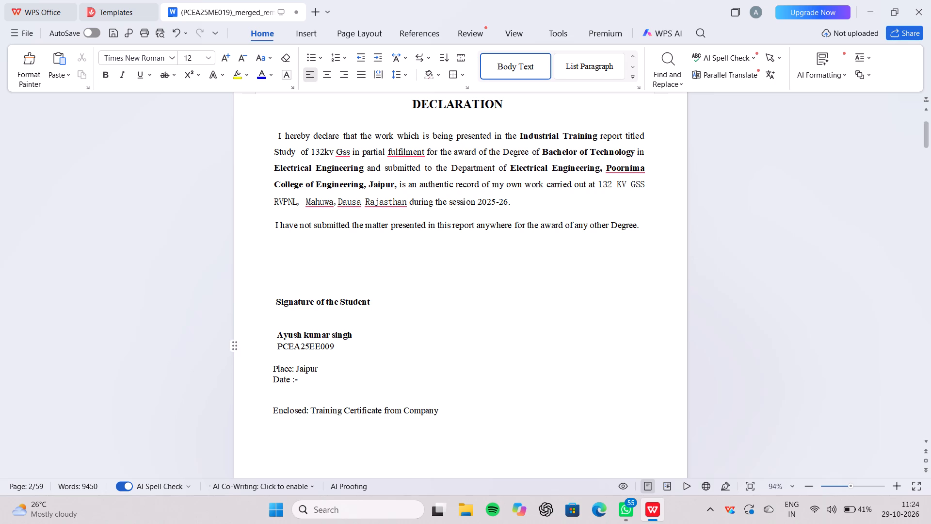
Replace the indent of the "Place: Jaipur" line with four spaces so it starts about level with the lines above.
click(271, 368)
key(space)
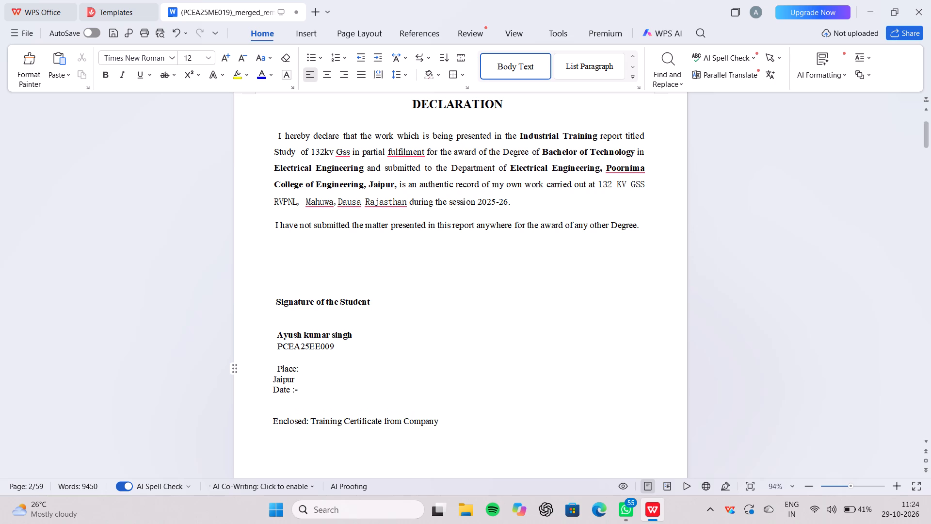
key(BackSpace)
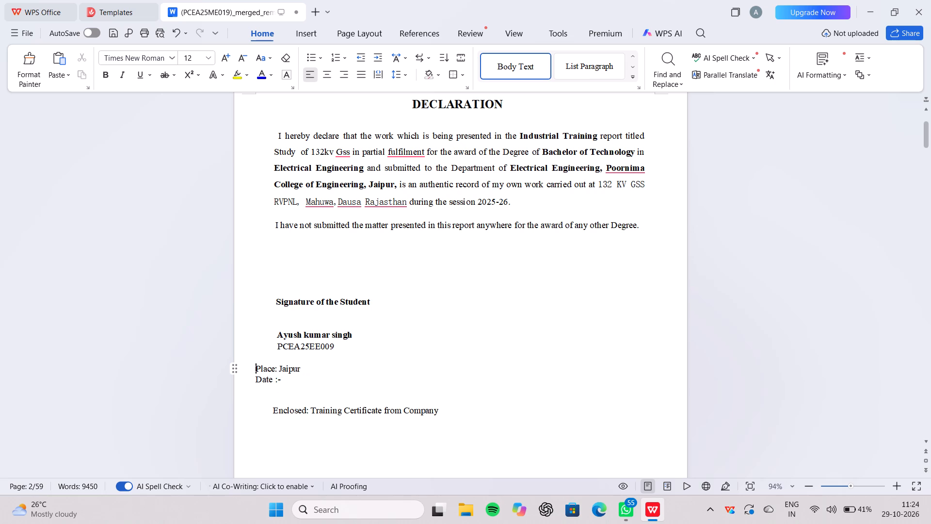
key(space)
key(space)
key(space)
key(space)
Replace the indent of the student's name line with four spaces so it starts level with the "Place:" line.
click(279, 339)
key(BackSpace)
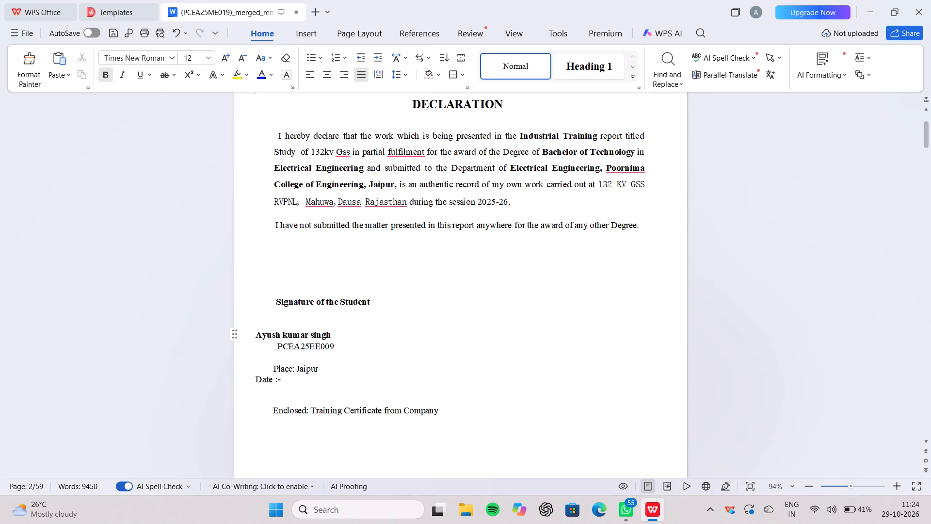
key(space)
key(space)
key(space)
key(space)
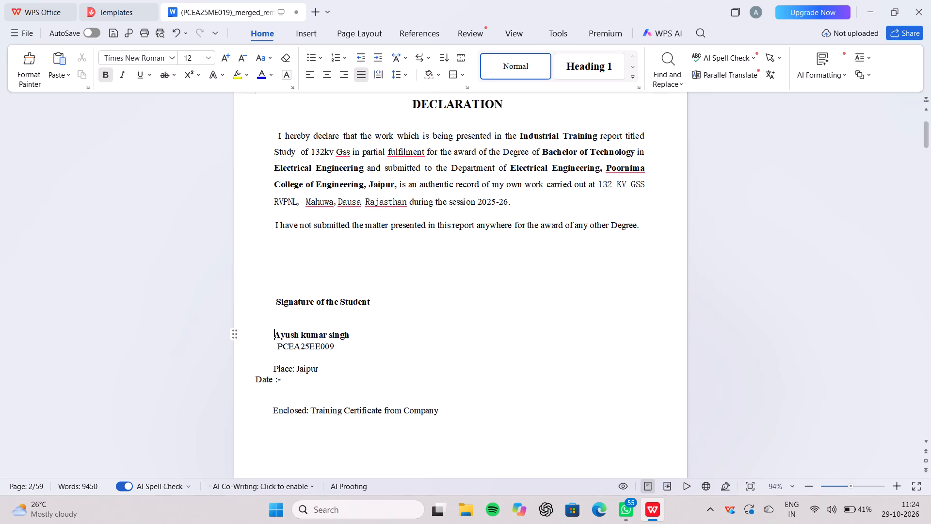
Insert one space before "Date :-" to shift it towards the "Place:" line's start.
click(250, 379)
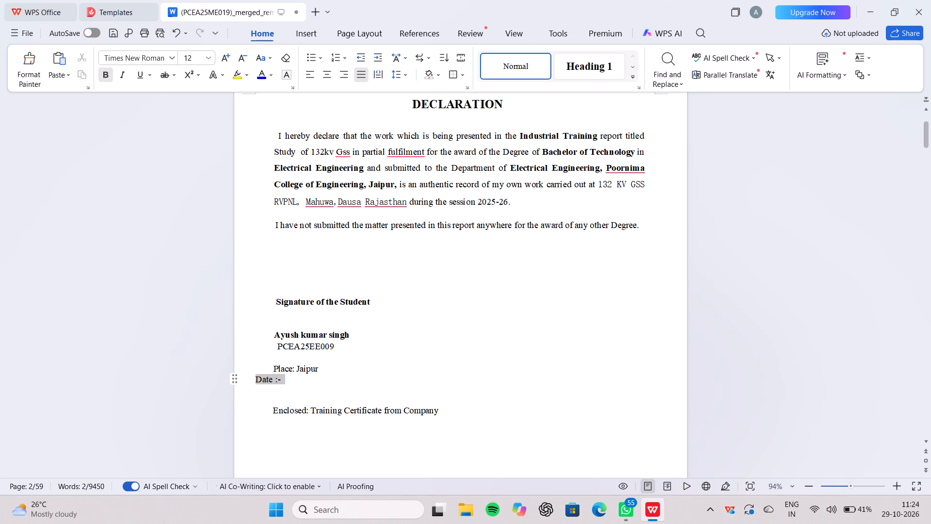
click(256, 380)
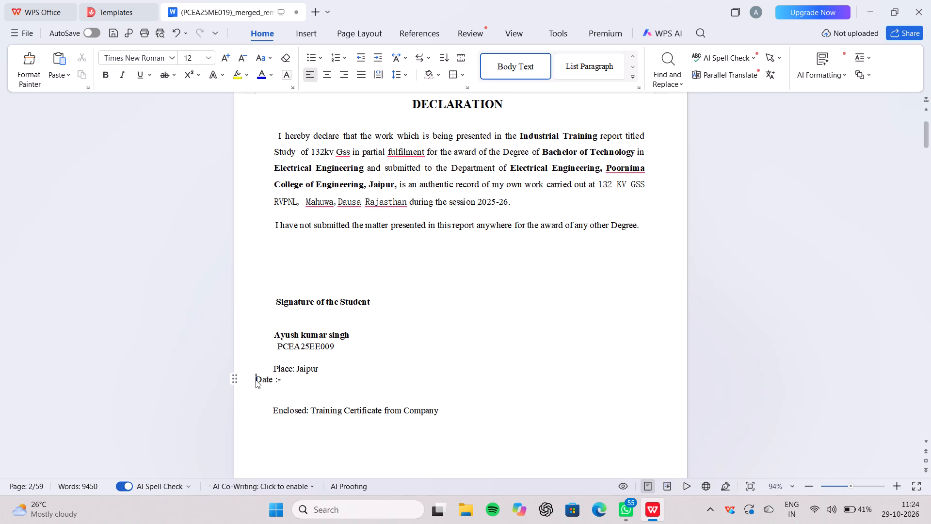
key(space)
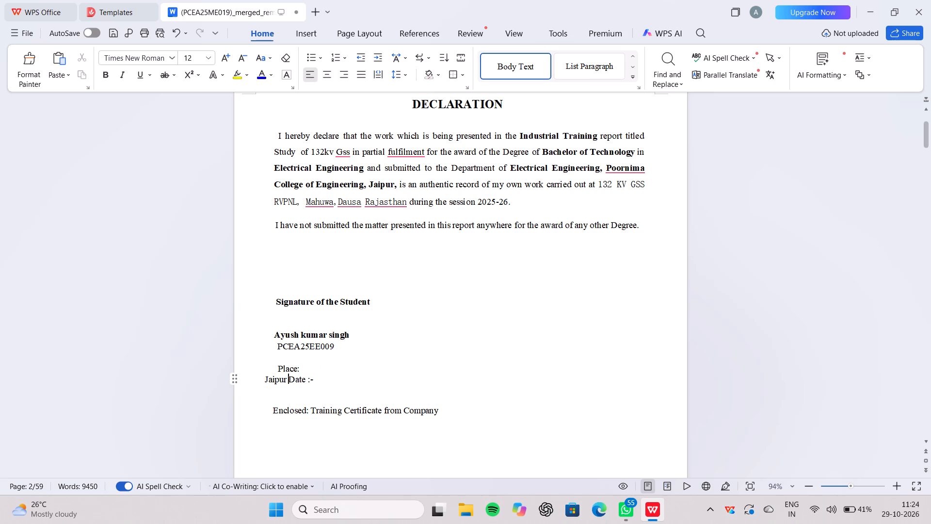
Delete the word "Jaipur" that follows "Place:", leaving "Date :-" on the line below.
click(311, 371)
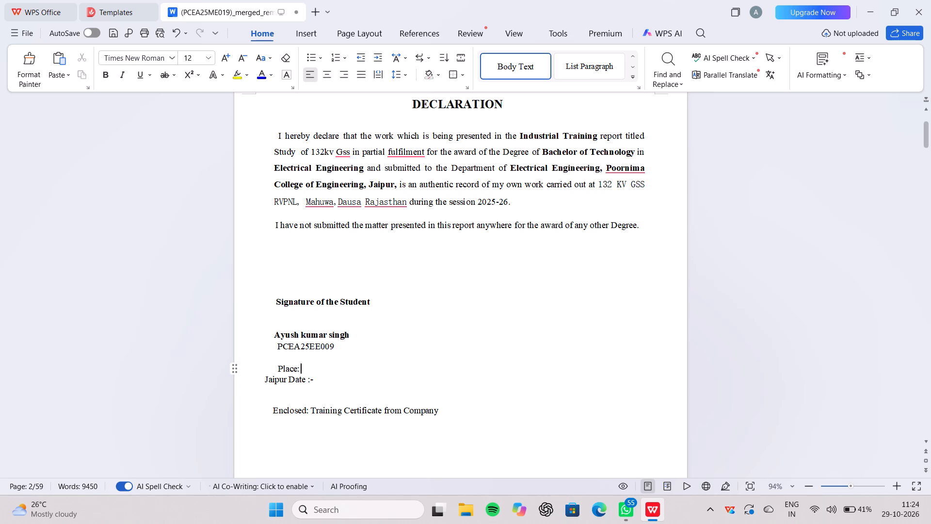
key(Delete)
shift+click(311, 371)
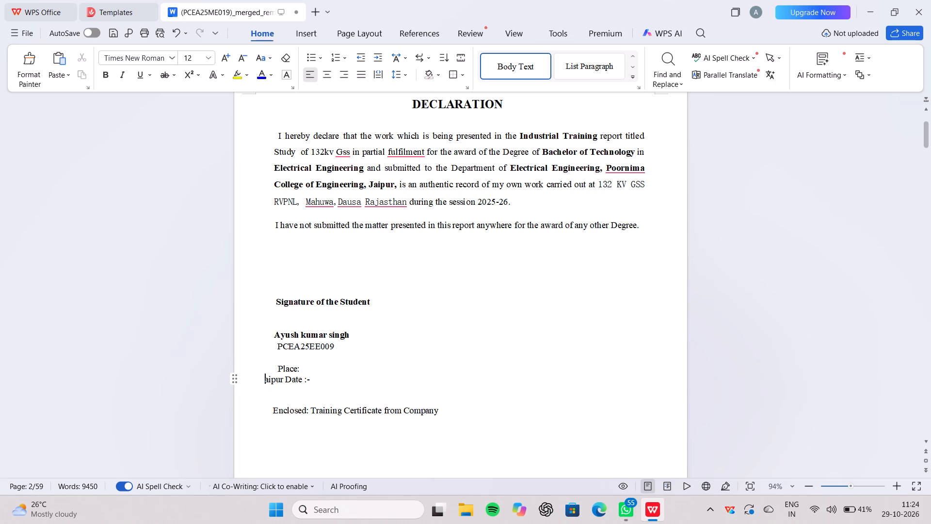
key(shift+j)
click(302, 373)
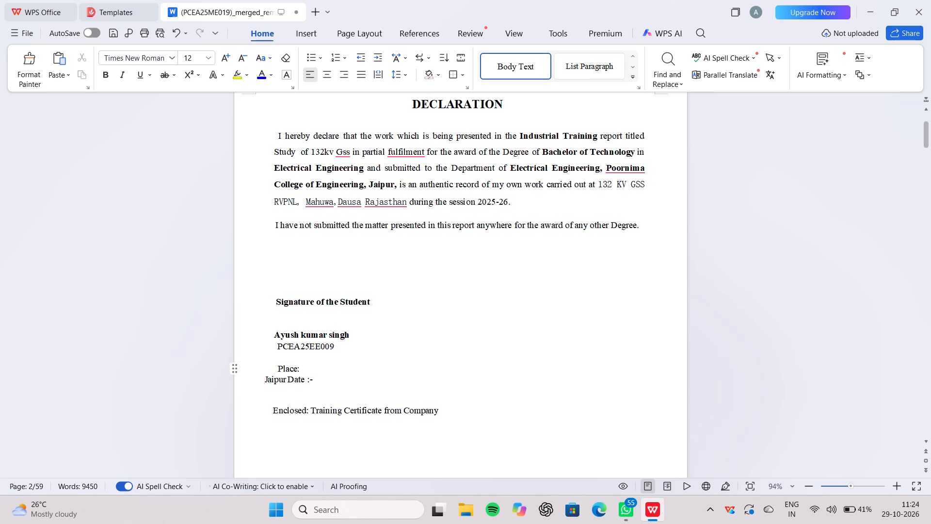
key(Delete)
key(Delete)
key(Delete)
key(Delete)
key(Delete)
key(Delete)
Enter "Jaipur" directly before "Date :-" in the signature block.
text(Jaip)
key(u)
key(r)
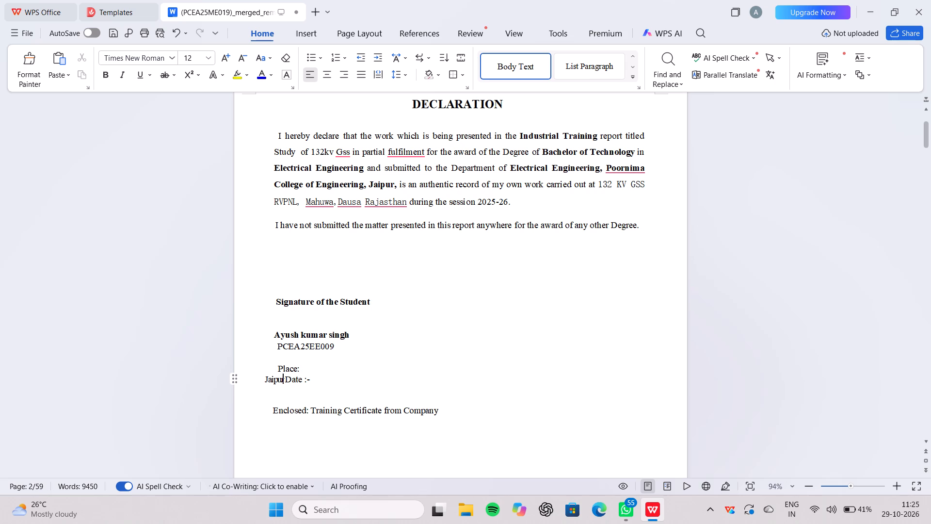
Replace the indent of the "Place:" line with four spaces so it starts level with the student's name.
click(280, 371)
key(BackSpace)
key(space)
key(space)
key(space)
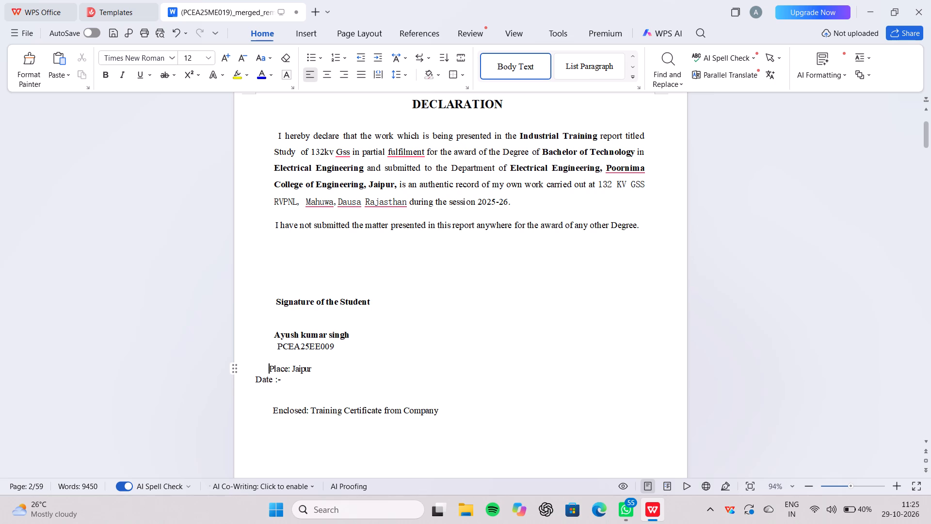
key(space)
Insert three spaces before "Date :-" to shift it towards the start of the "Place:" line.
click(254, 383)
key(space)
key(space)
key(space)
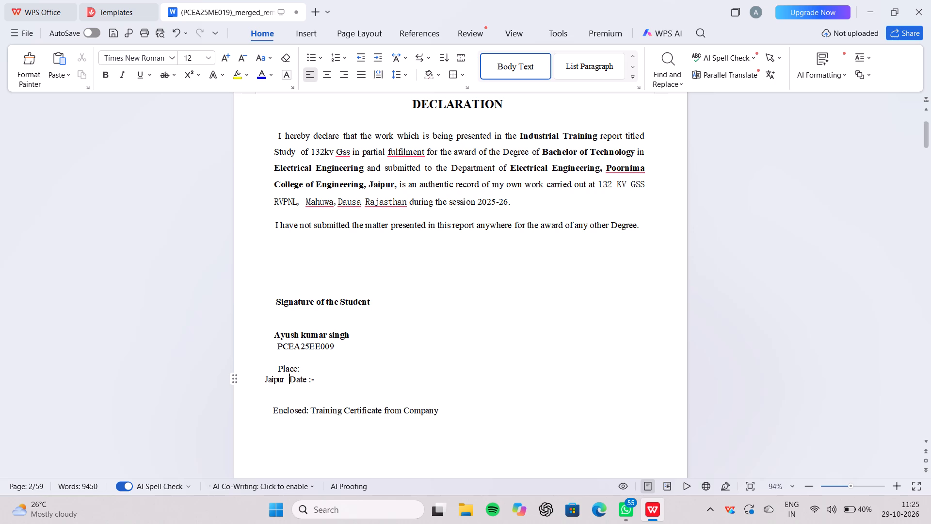
Replace the indent of the student's registration number line with four spaces so it starts level with the name above.
click(275, 344)
key(BackSpace)
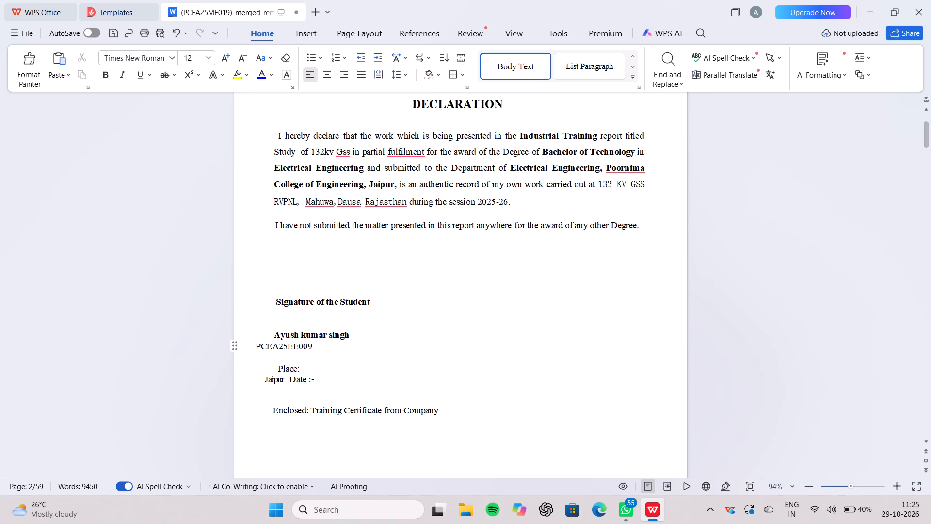
key(space)
key(space)
key(space)
key(space)
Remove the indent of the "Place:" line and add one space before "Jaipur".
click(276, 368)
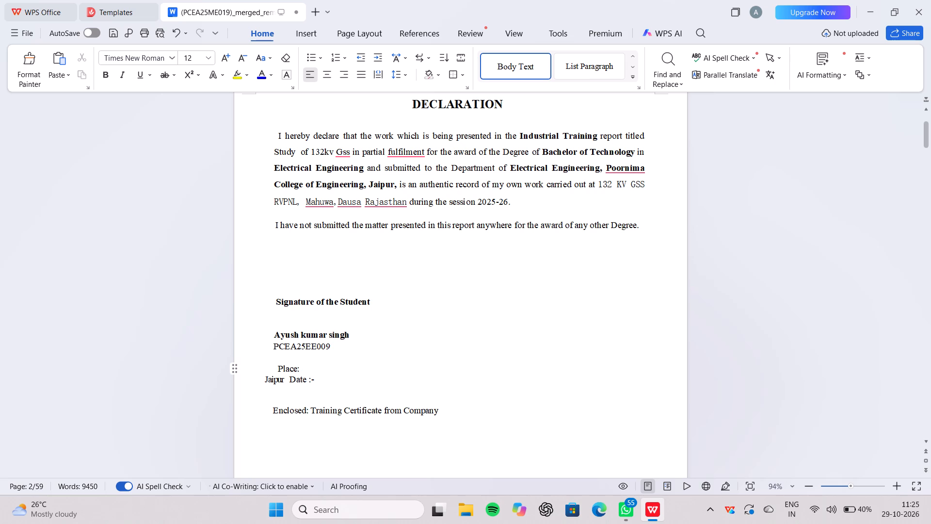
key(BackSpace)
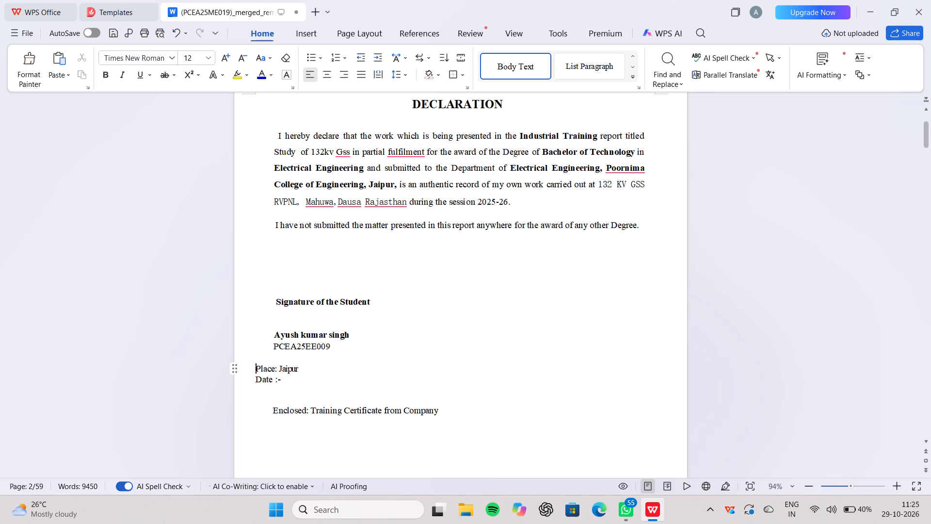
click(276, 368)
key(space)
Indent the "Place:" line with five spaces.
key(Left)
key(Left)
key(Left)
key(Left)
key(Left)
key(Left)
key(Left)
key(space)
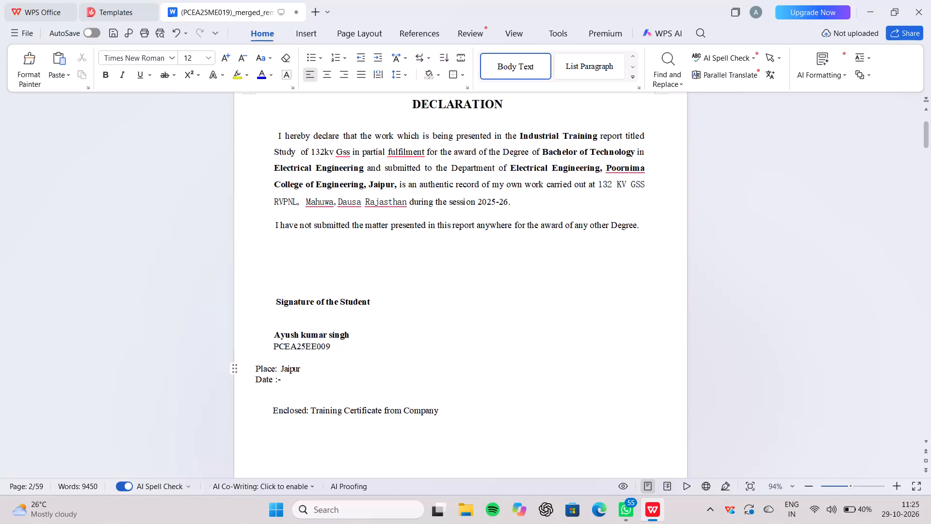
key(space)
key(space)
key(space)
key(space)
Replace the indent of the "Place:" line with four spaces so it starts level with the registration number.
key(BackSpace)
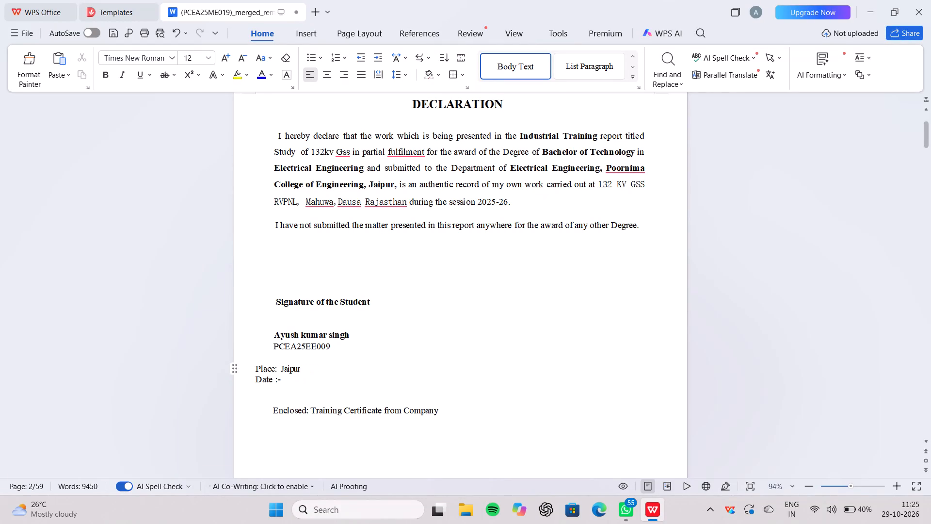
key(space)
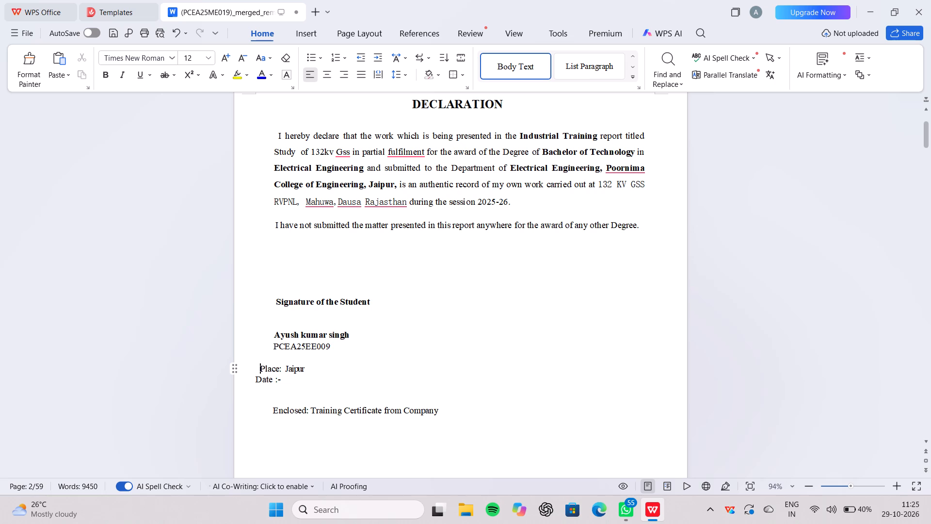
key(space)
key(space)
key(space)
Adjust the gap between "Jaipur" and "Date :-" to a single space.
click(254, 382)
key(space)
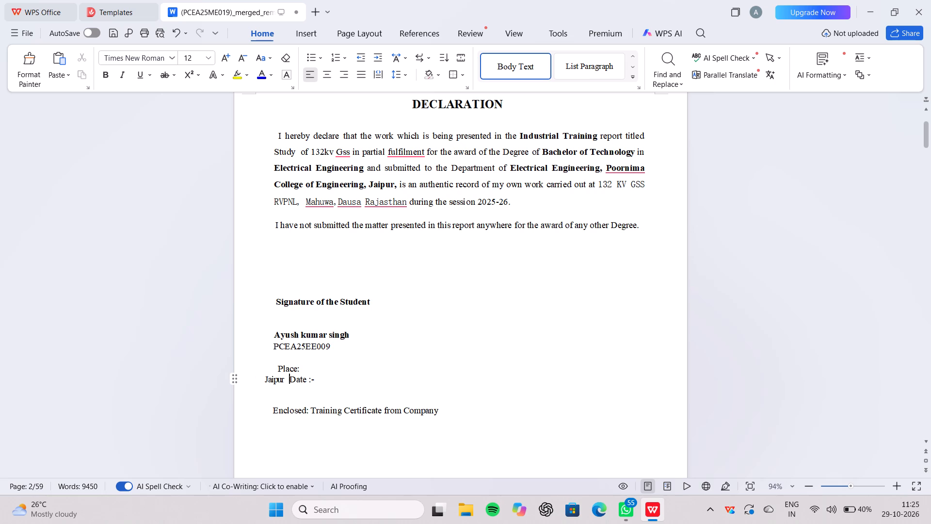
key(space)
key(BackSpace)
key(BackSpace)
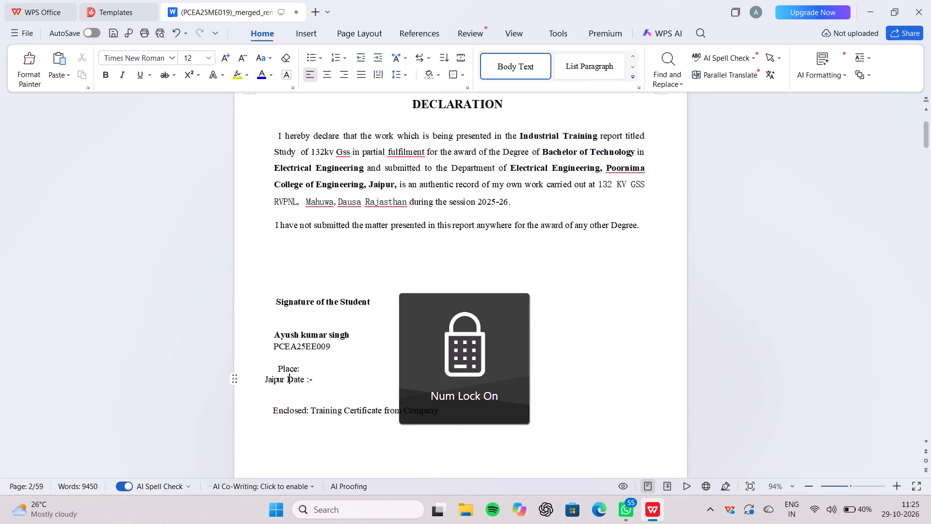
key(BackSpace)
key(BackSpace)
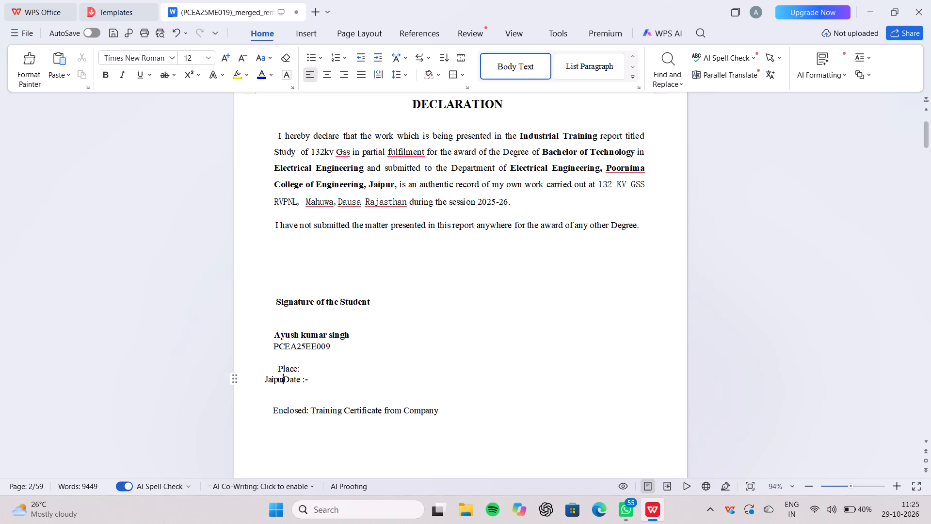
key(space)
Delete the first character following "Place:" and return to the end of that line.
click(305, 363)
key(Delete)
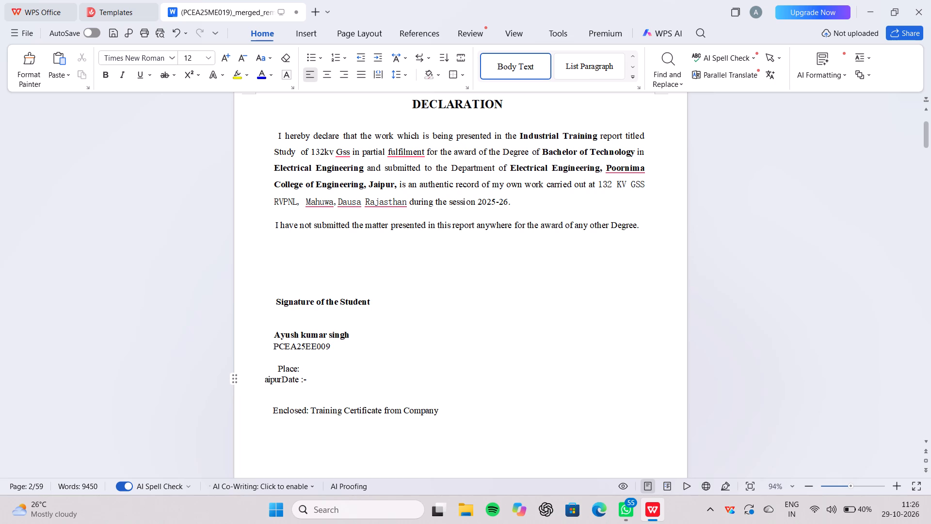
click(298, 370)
Replace the whole "Place:" and "Date :-" text with a freshly entered line reading "Place:- Jaipur".
drag(311, 384, 274, 369)
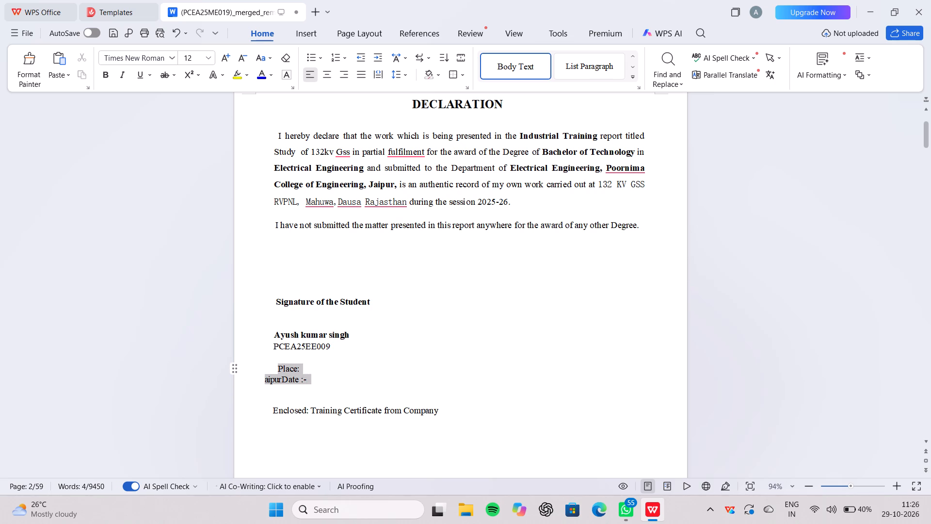
drag(274, 369, 274, 368)
key(shift+p)
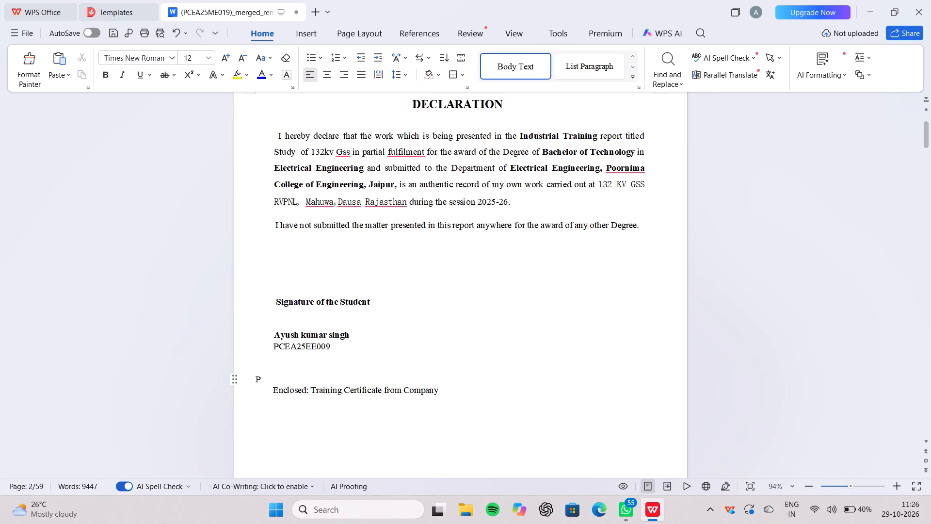
text(la)
text(ce)
key(shift+underscore)
key(BackSpace)
key(shift+colon)
key(minus)
key(space)
text(Jaip)
text(ur)
Add a new line reading "Date:-" below "Place:- Jaipur".
key(Return)
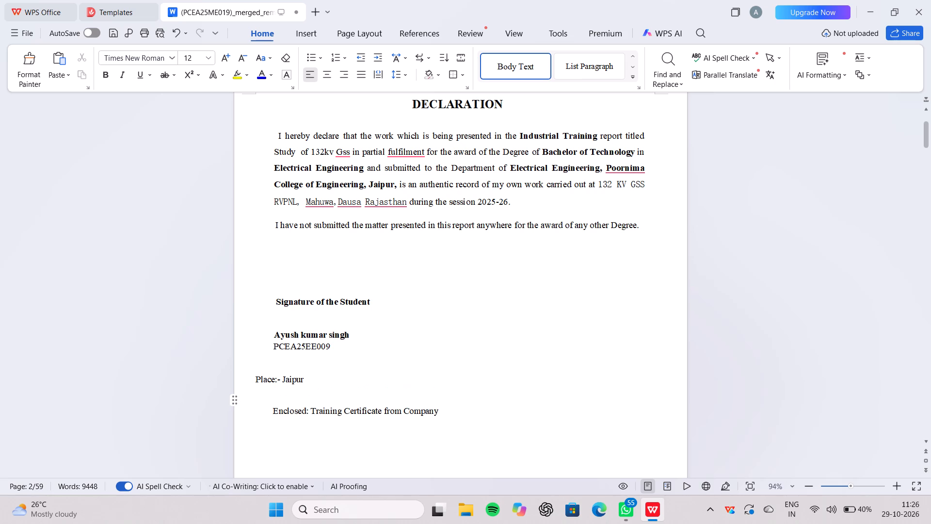
text(Date)
text(:-)
Indent the "Place:- Jaipur" line with four leading spaces to align it with the signature block above.
click(254, 384)
key(space)
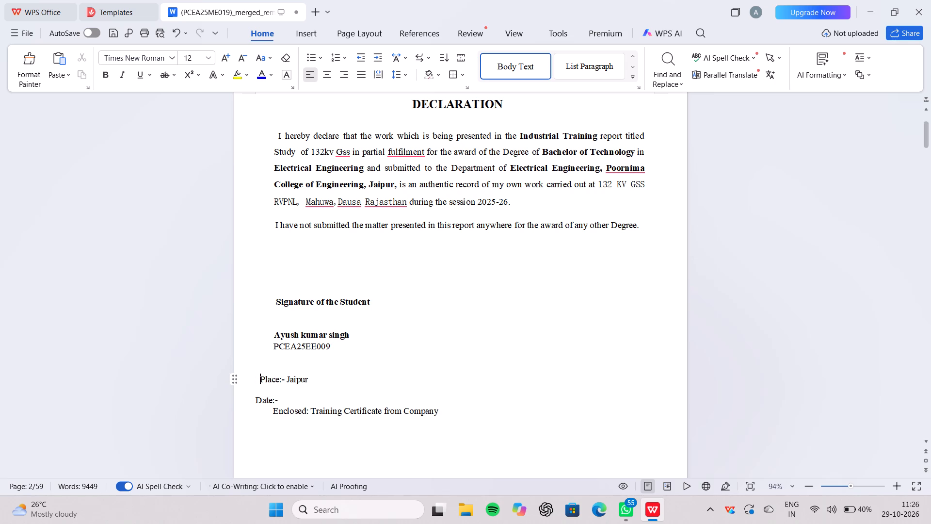
key(space)
key(space)
key(space)
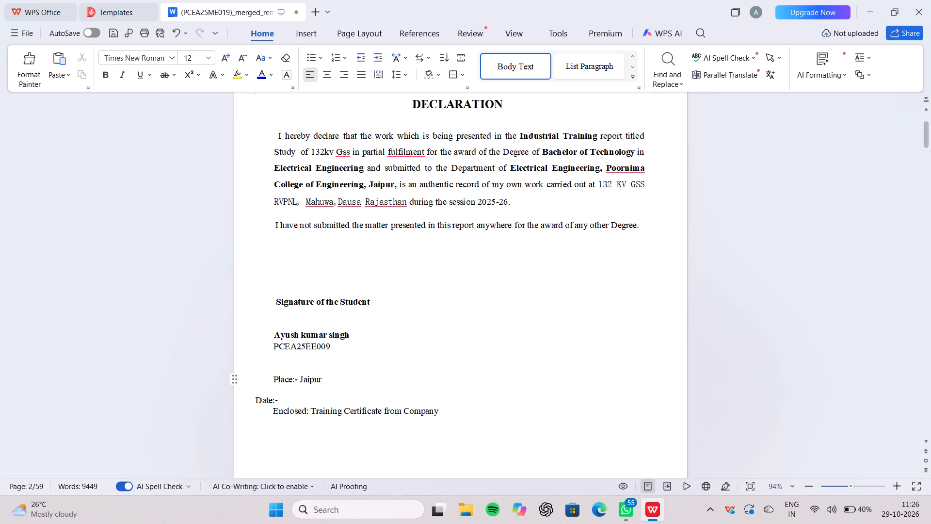
Indent the "Date:-" line with leading spaces so it aligns beneath "Place:- Jaipur", keeping it on its own line.
click(252, 404)
key(space)
key(space)
key(space)
key(space)
key(BackSpace)
key(BackSpace)
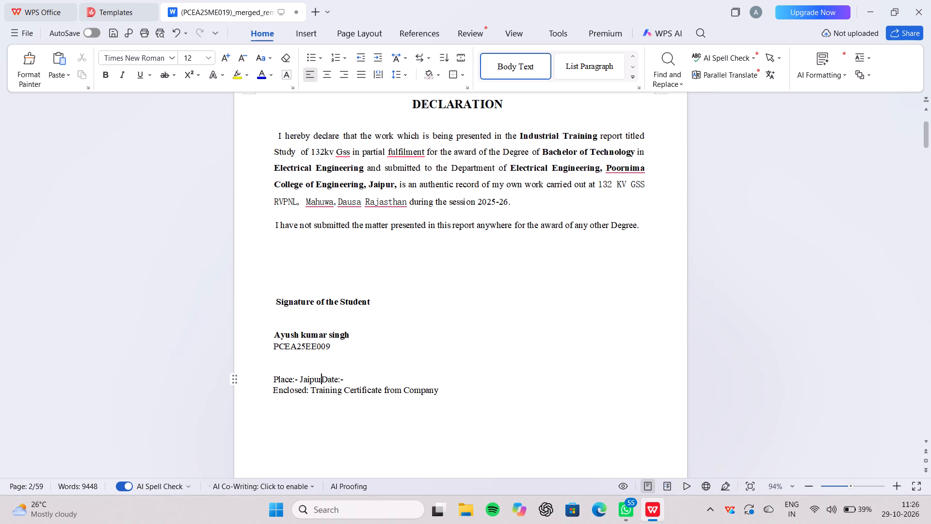
key(Return)
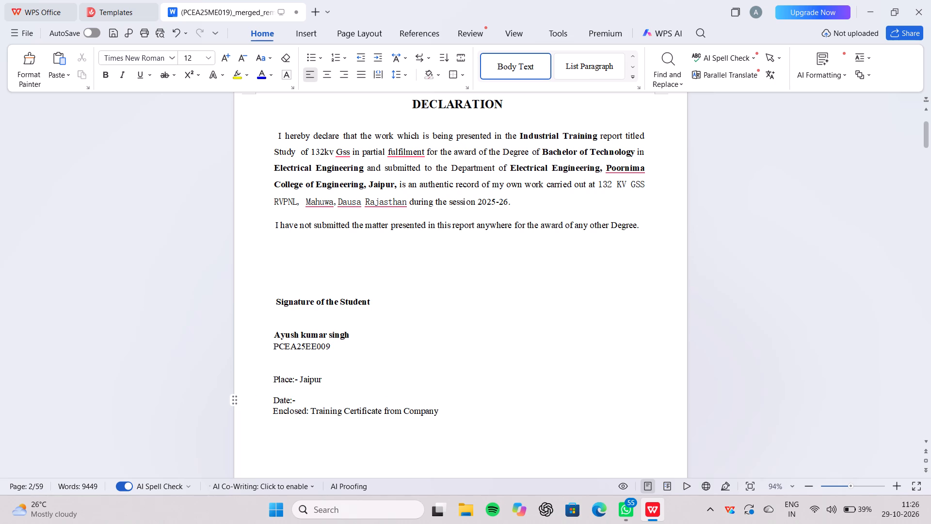
Insert a blank line between "Date:-" and the "Enclosed: Training Certificate from Company" line.
click(302, 402)
key(Return)
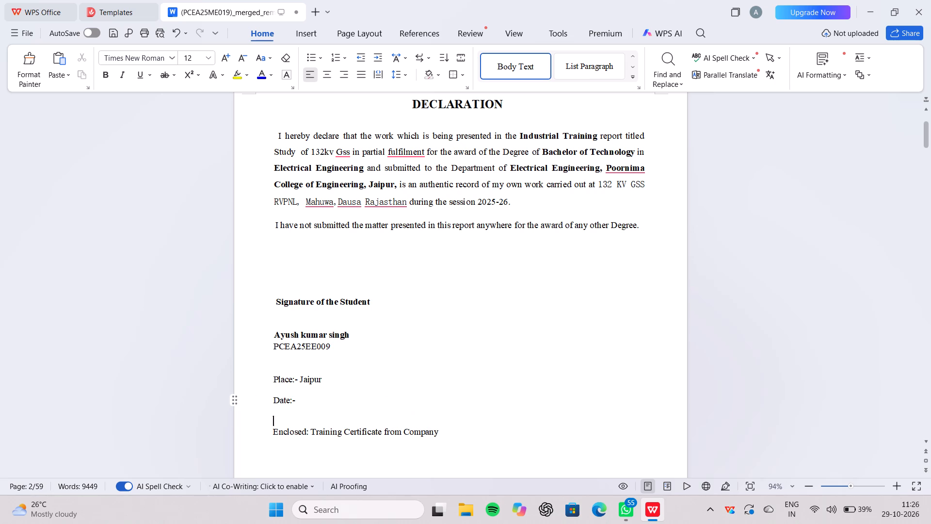
Nudge the company training certificate picture slightly to the right beneath its CERTIFICATE heading.
scroll(494, 433, down, 11)
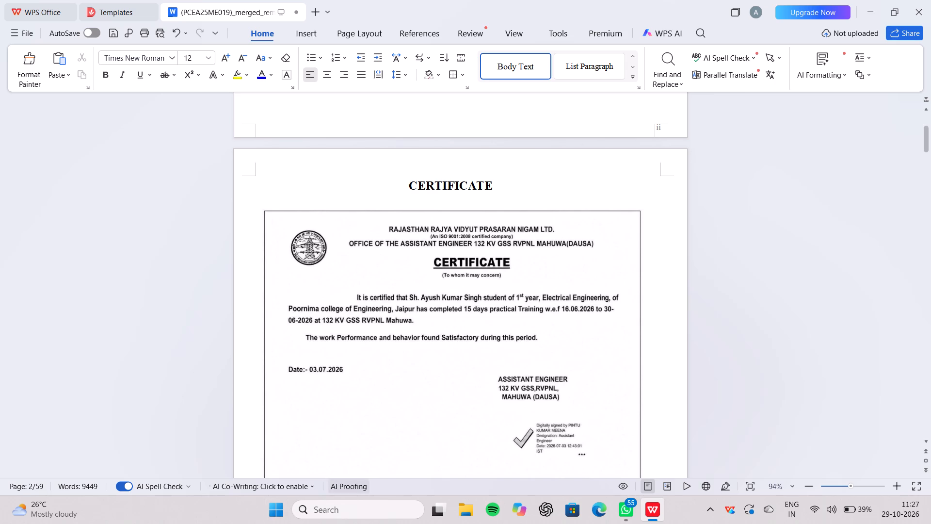
drag(393, 306, 406, 310)
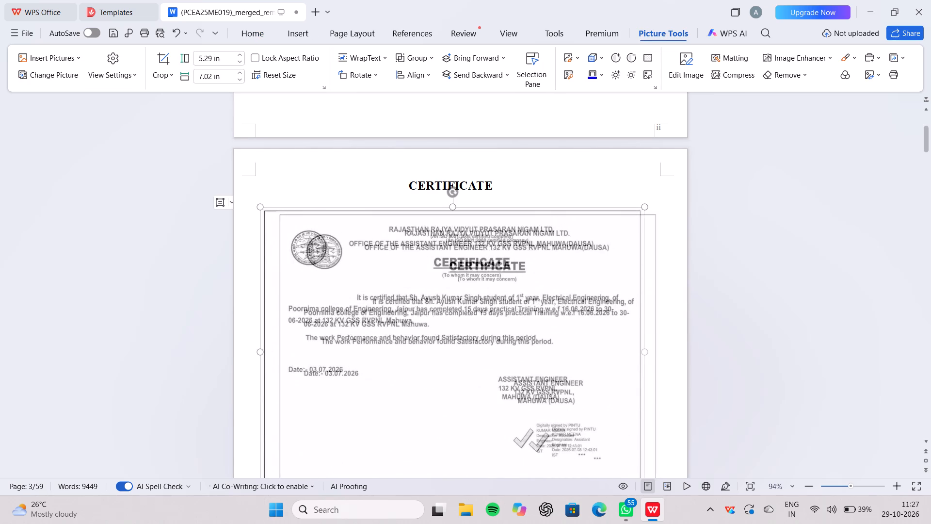
drag(406, 310, 405, 307)
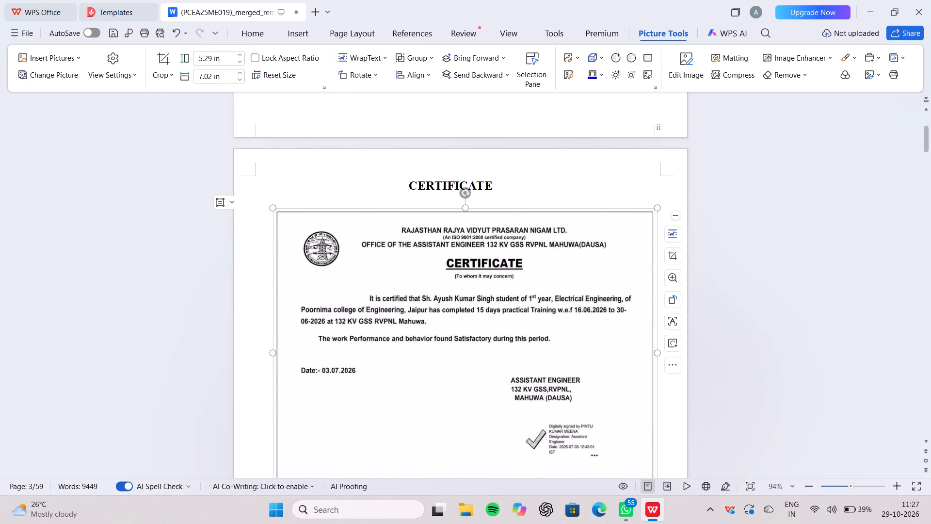
Indent all lines of the department certificate's "This is to certify" paragraph by three spaces.
scroll(405, 307, down, 7)
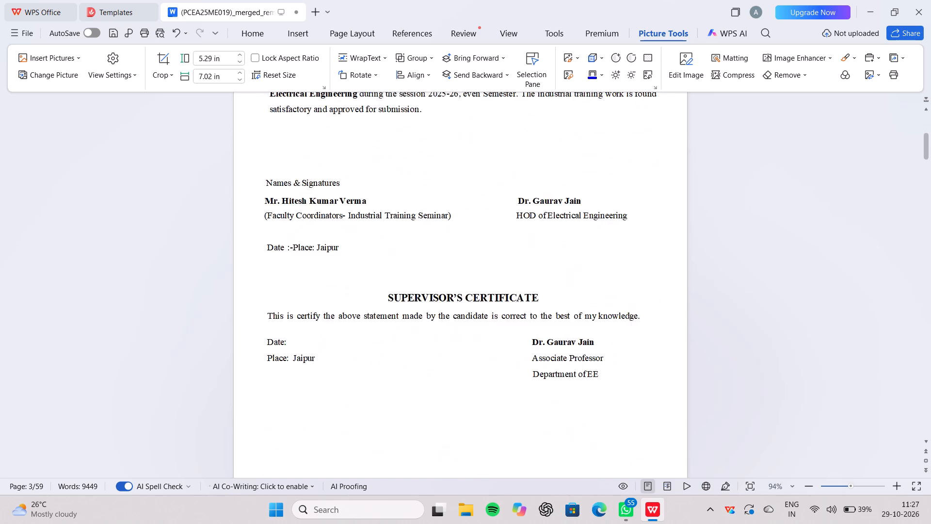
scroll(405, 307, up, 4)
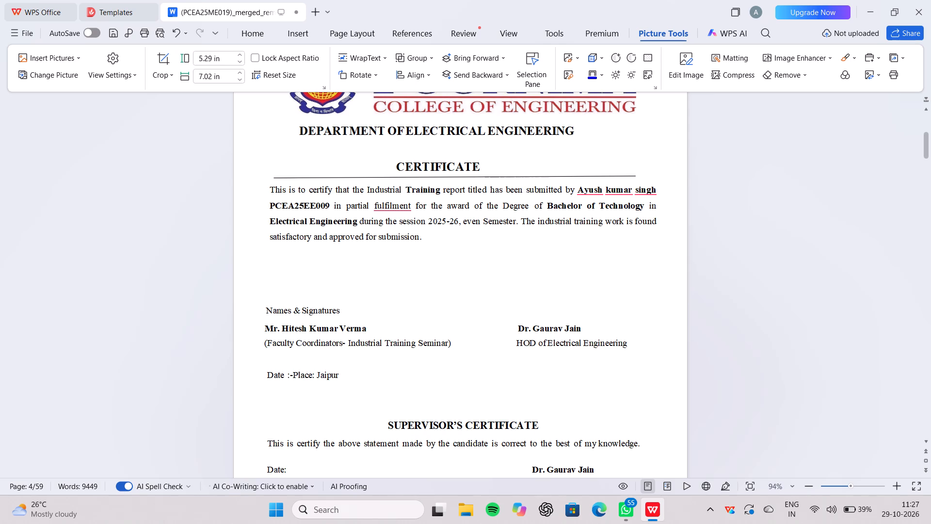
click(271, 188)
key(space)
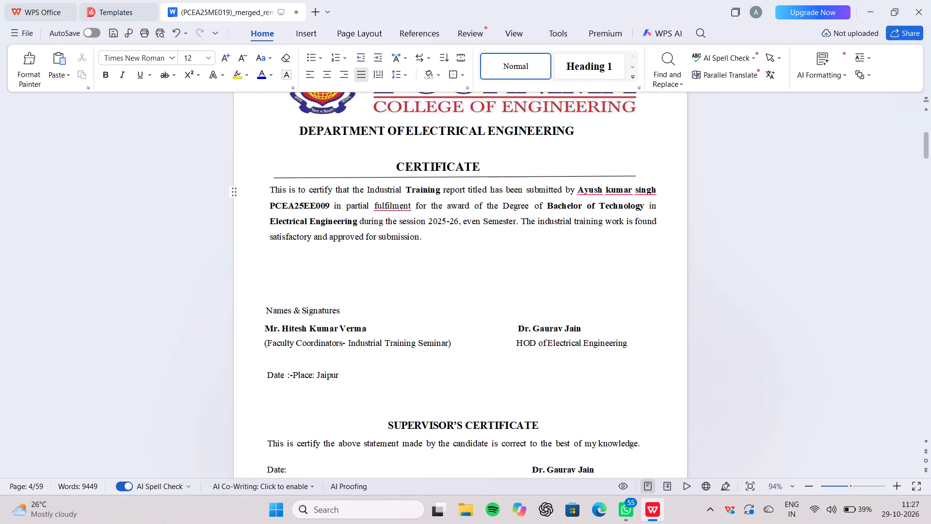
key(space)
key(space)
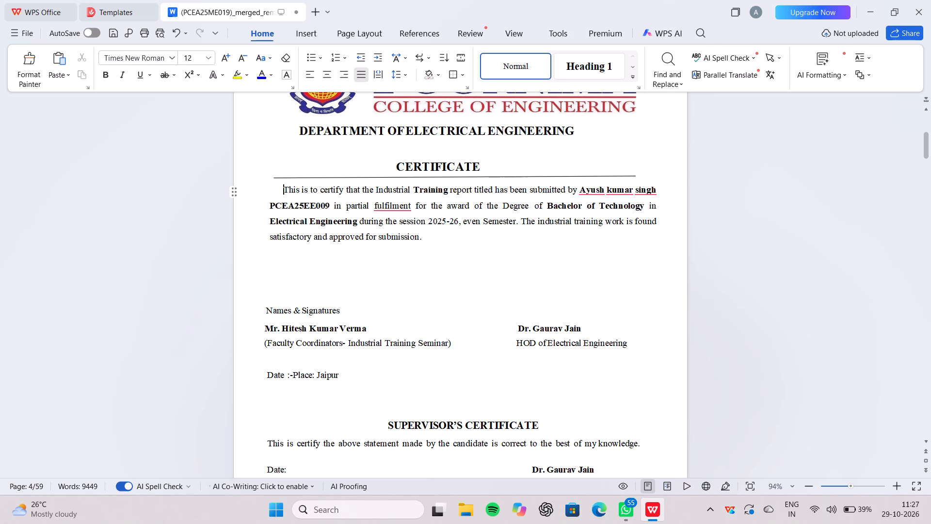
key(BackSpace)
key(space)
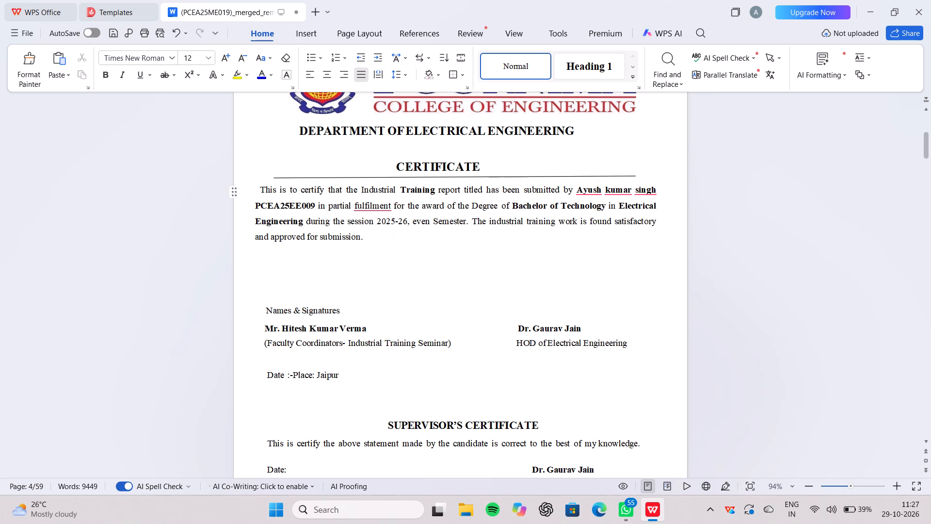
key(space)
key(space)
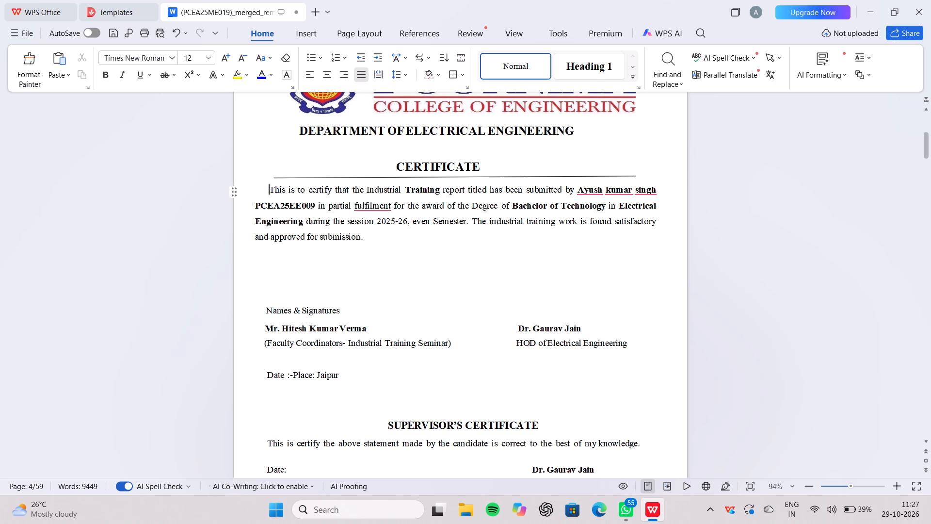
click(255, 201)
key(space)
key(space)
key(space)
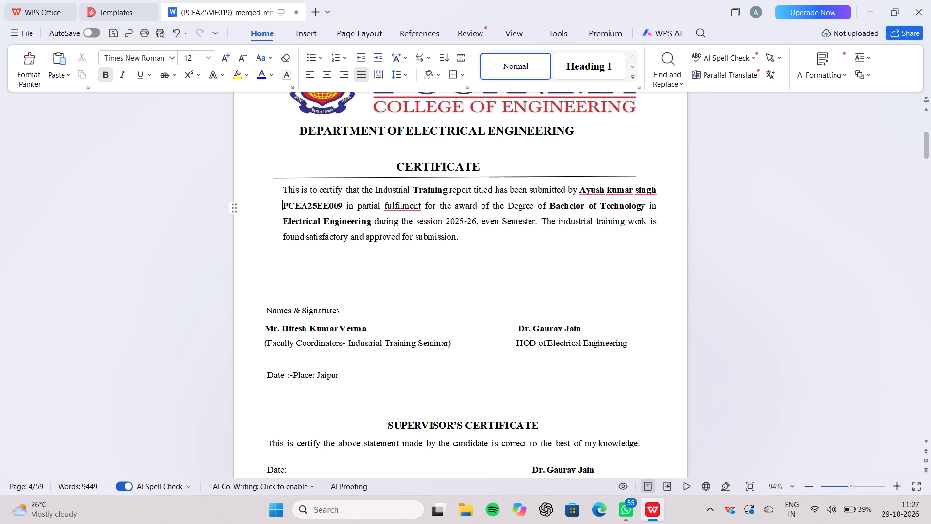
Review the supervisor's certificate and the acknowledgement page for wording and layout.
scroll(255, 201, down, 6)
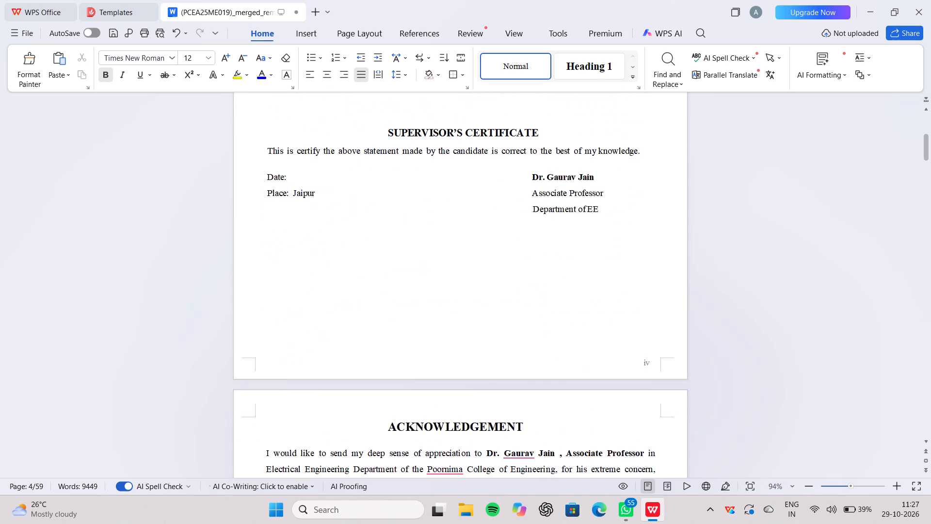
scroll(255, 201, down, 6)
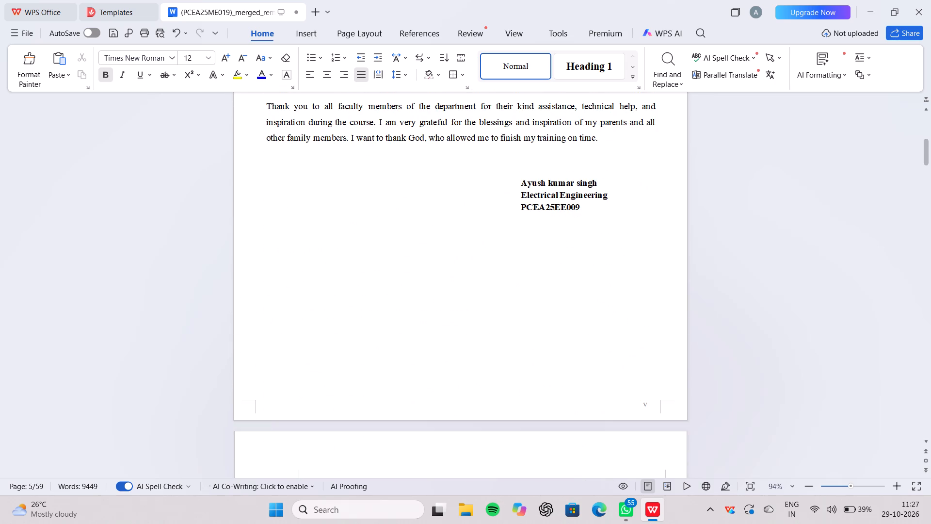
scroll(255, 201, down, 1)
scroll(255, 201, up, 5)
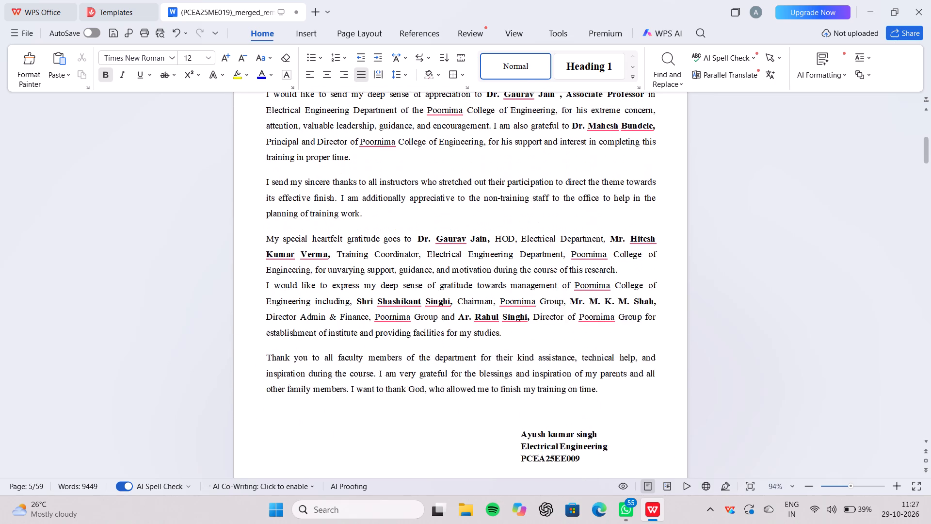
scroll(255, 201, up, 2)
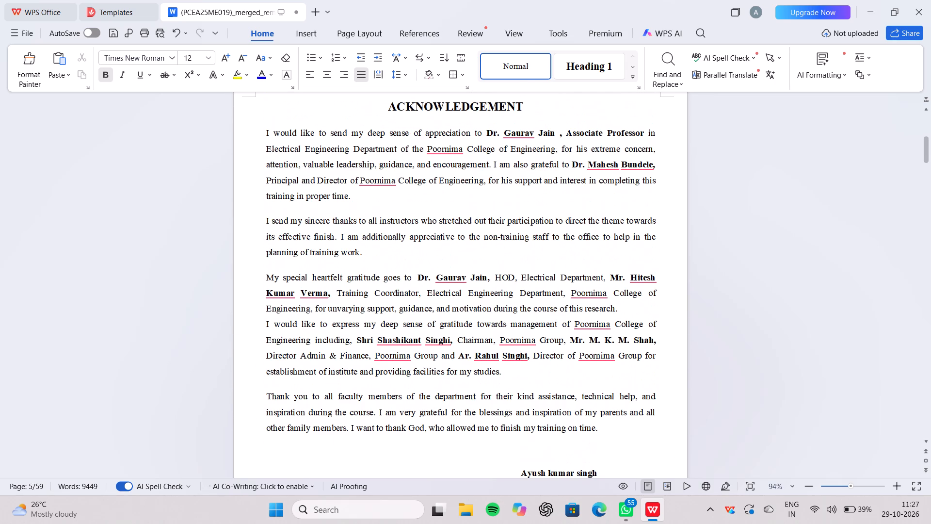
scroll(255, 201, up, 2)
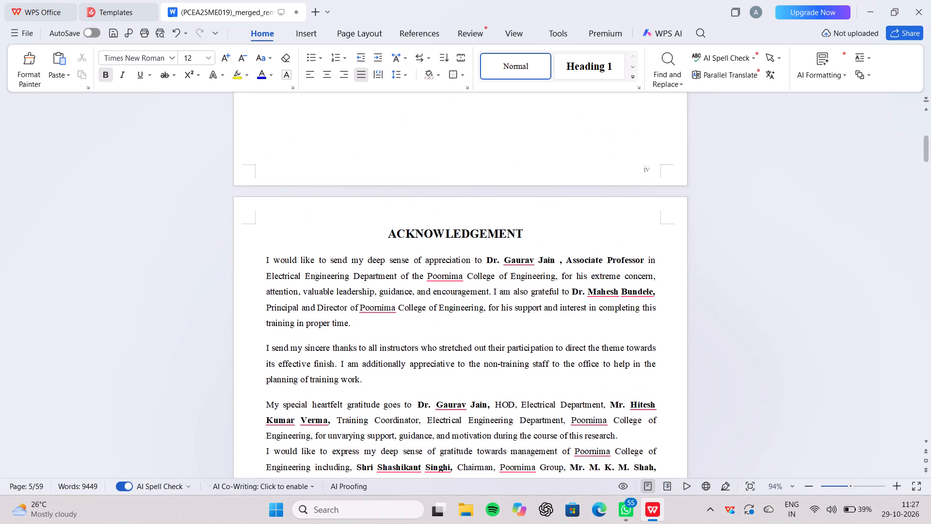
Delete the word "Associate" before "Professor" in the signature block of the supervisor's certificate.
scroll(255, 201, up, 4)
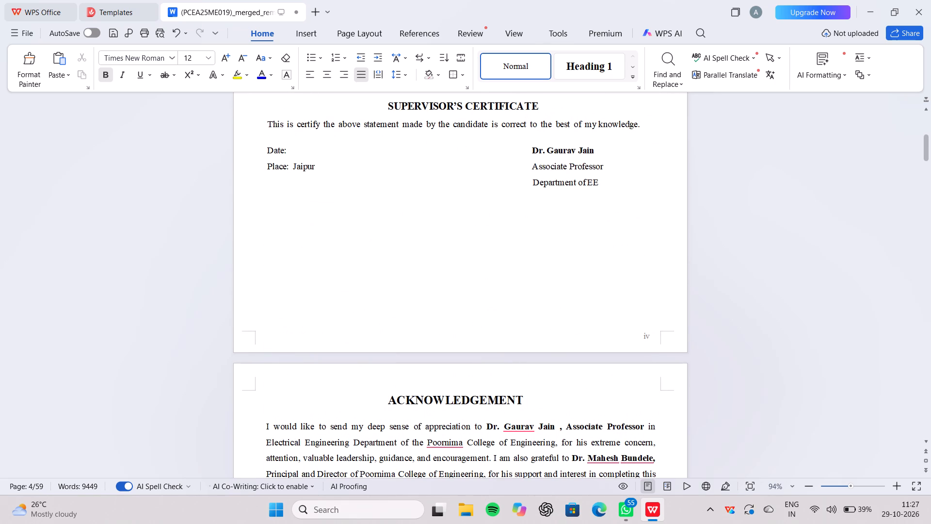
click(566, 165)
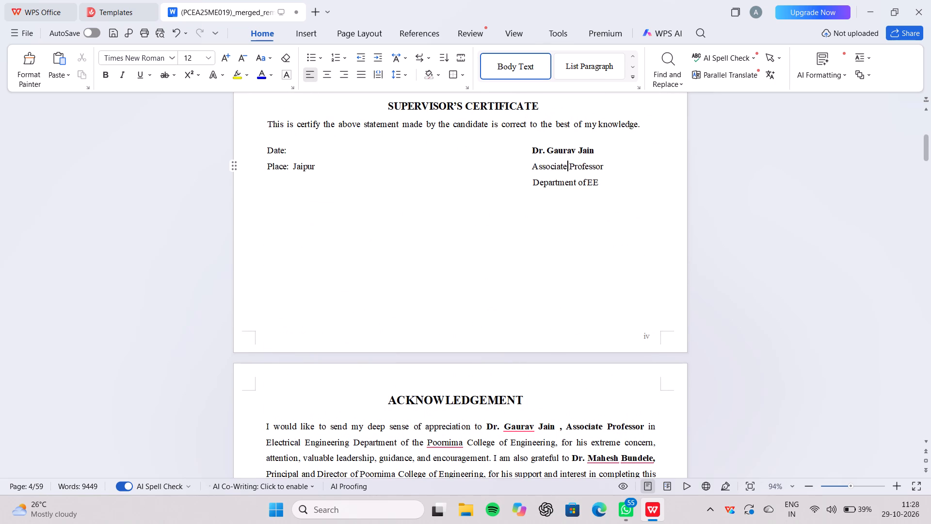
key(BackSpace)
key(BackSpace)
key(BackSpace)
key(BackSpace)
key(BackSpace)
key(BackSpace)
key(BackSpace)
key(BackSpace)
key(BackSpace)
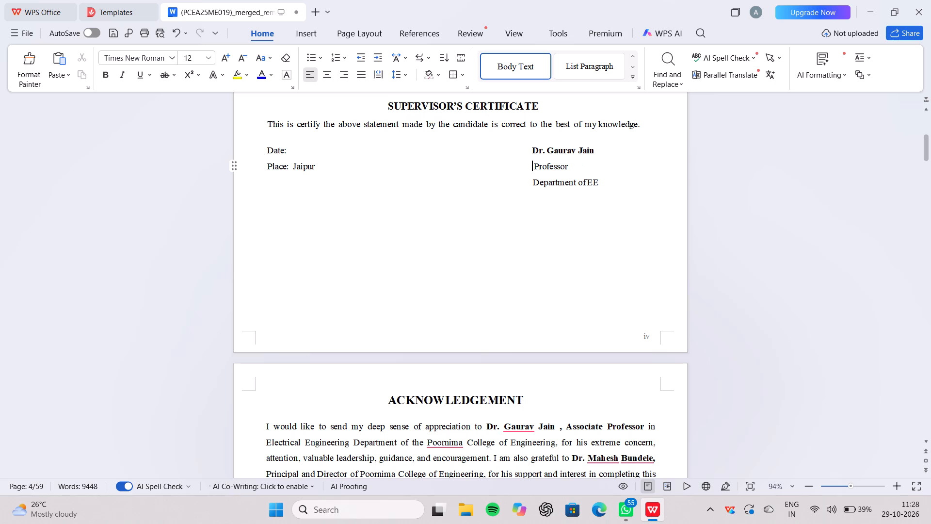
Delete "Associate" and the spaces around it before "Professor" in the first acknowledgement paragraph.
click(606, 426)
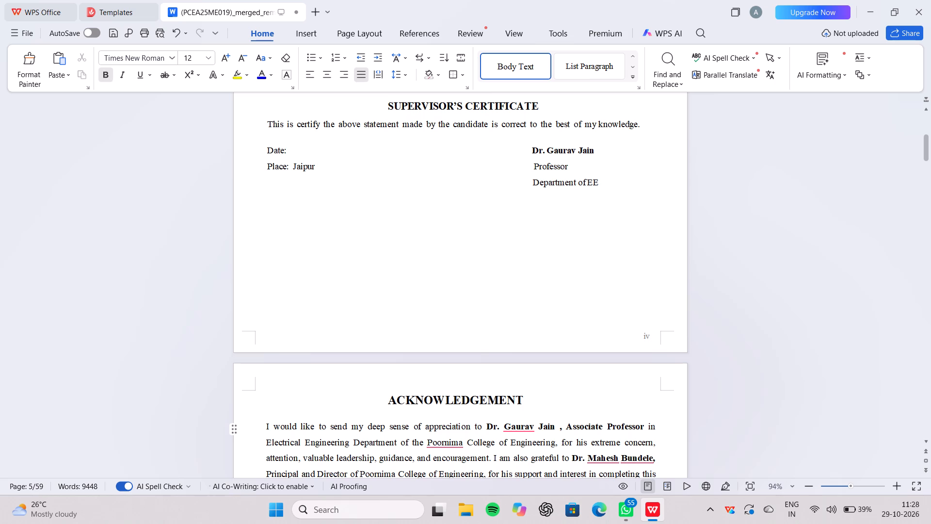
key(BackSpace)
key(BackSpace)
key(BackSpace)
key(BackSpace)
key(BackSpace)
key(BackSpace)
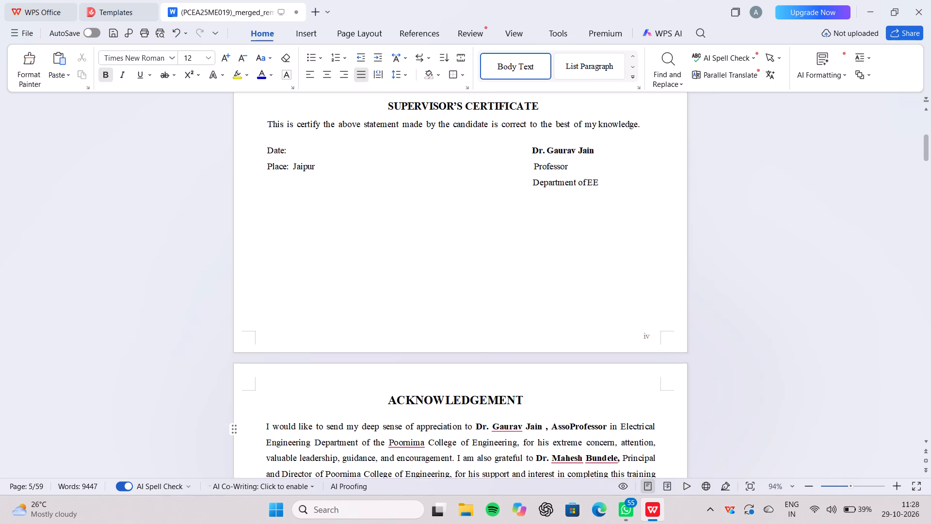
key(BackSpace)
key(BackSpace)
key(BackSpace)
key(BackSpace)
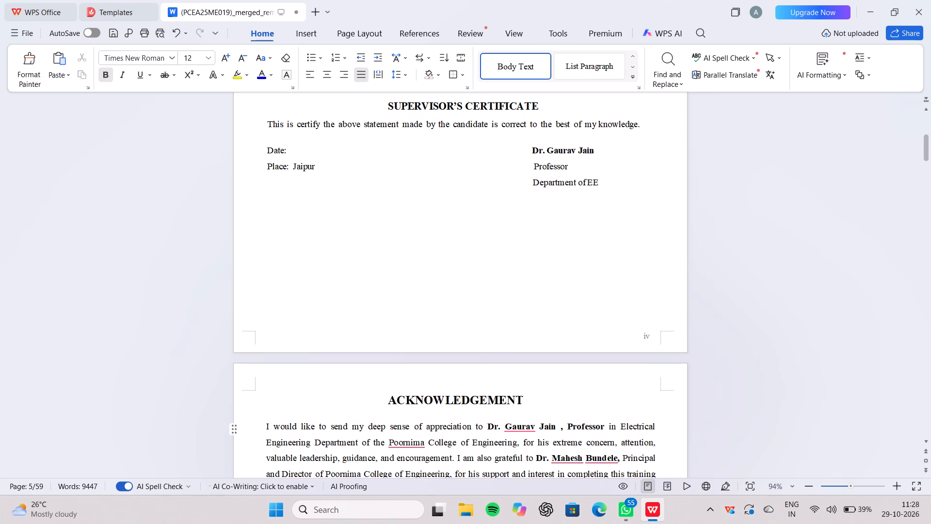
key(BackSpace)
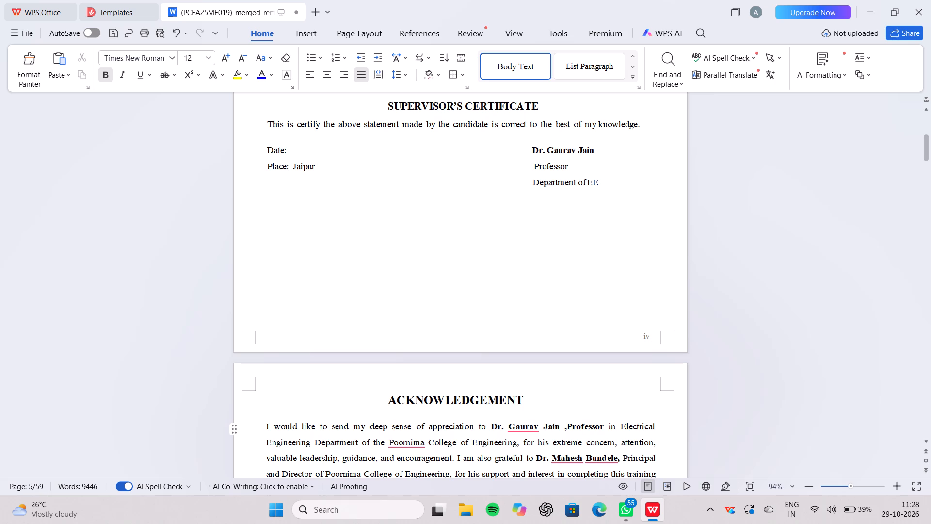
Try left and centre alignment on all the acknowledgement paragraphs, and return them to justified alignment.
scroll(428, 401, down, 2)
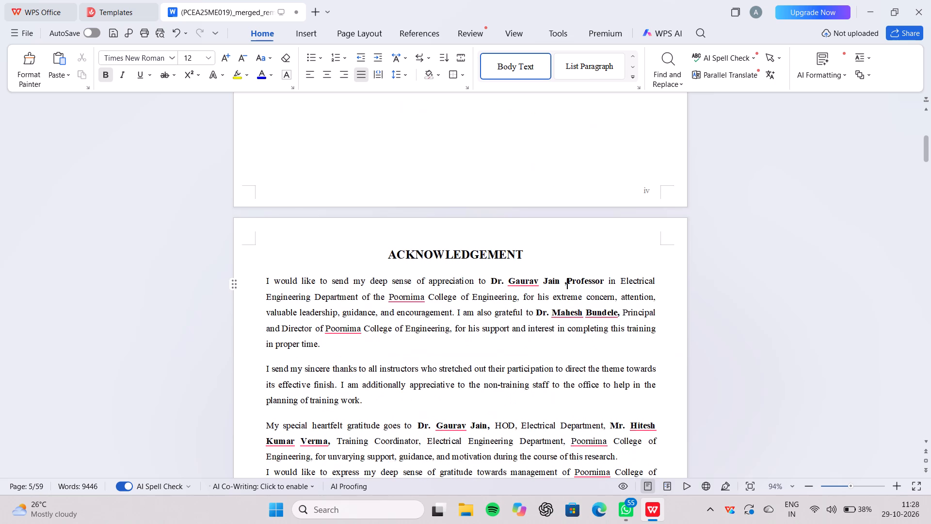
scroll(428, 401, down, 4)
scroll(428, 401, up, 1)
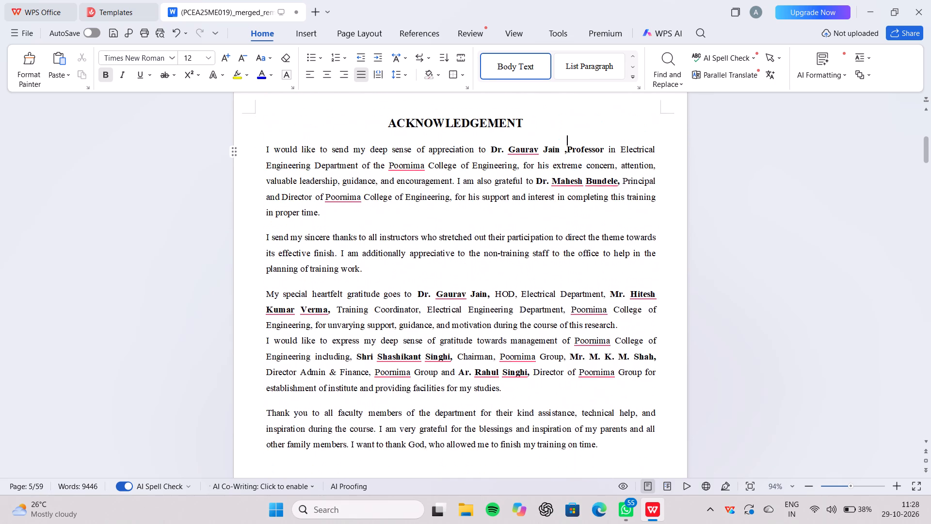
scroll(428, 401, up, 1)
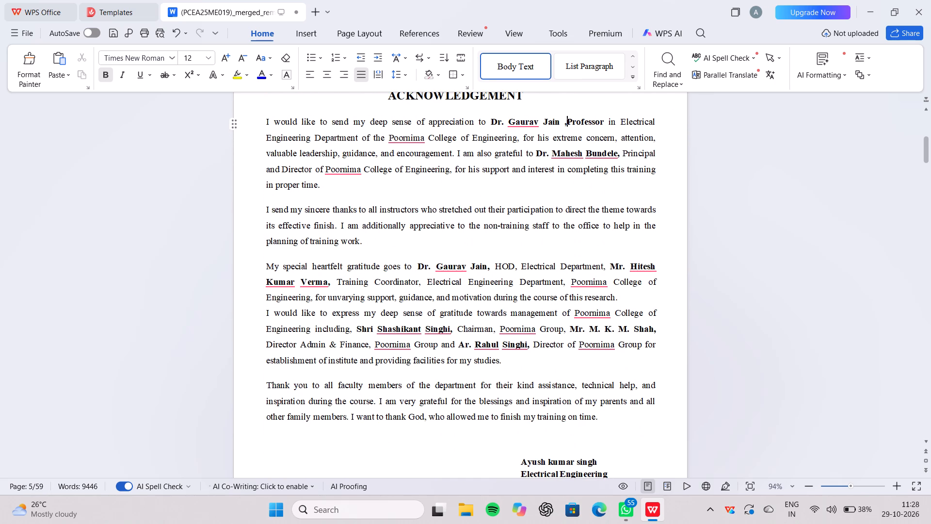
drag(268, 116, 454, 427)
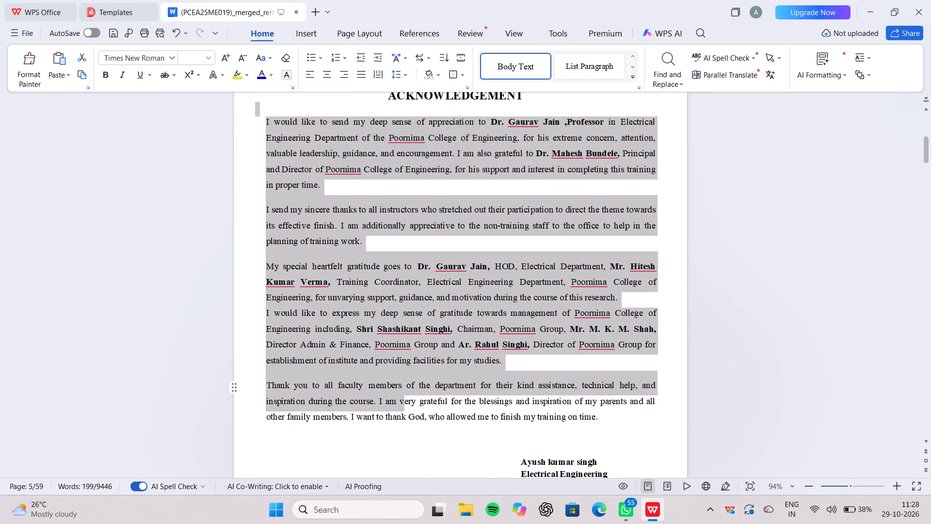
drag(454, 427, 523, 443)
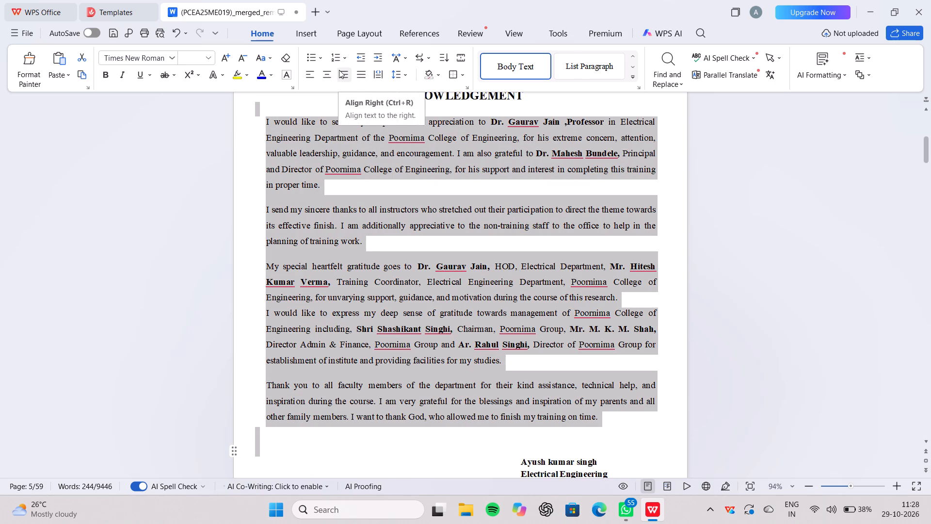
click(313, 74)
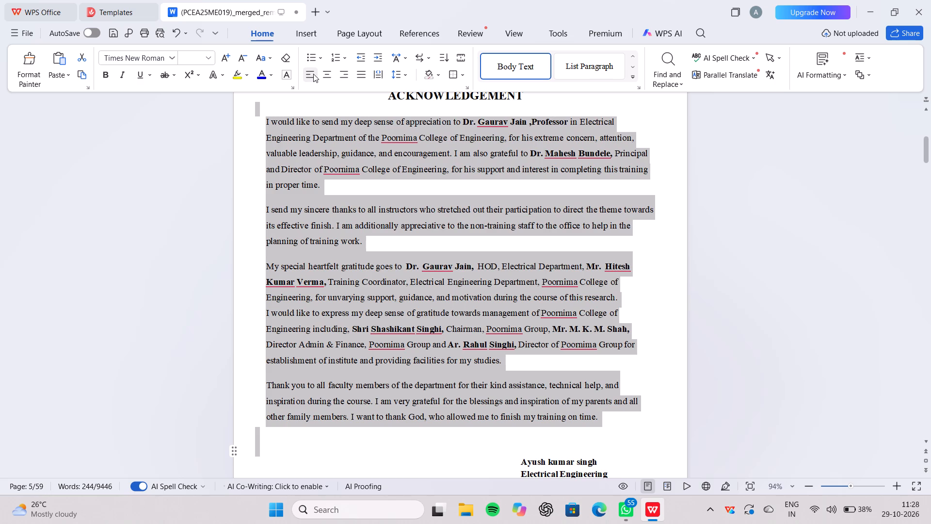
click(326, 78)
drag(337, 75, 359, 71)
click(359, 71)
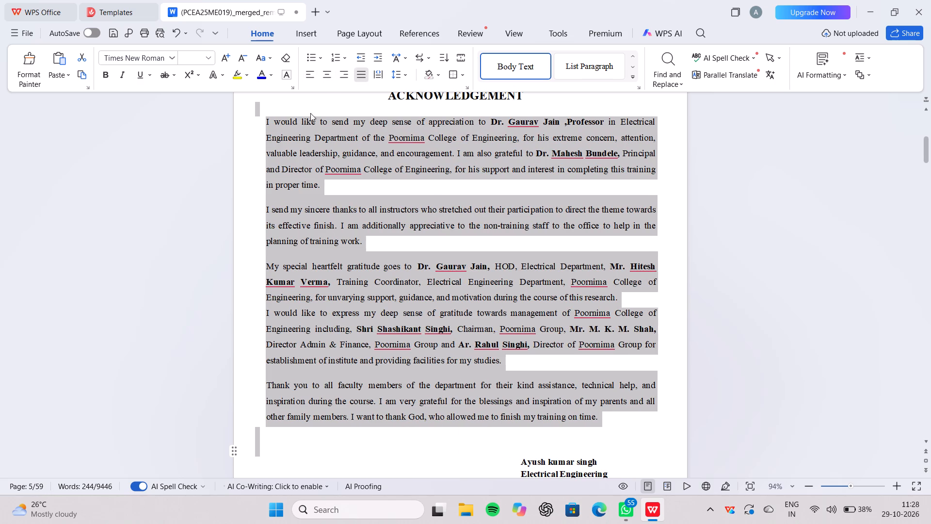
Insert one space before "I would like to send" at the start of the first acknowledgement paragraph.
click(256, 128)
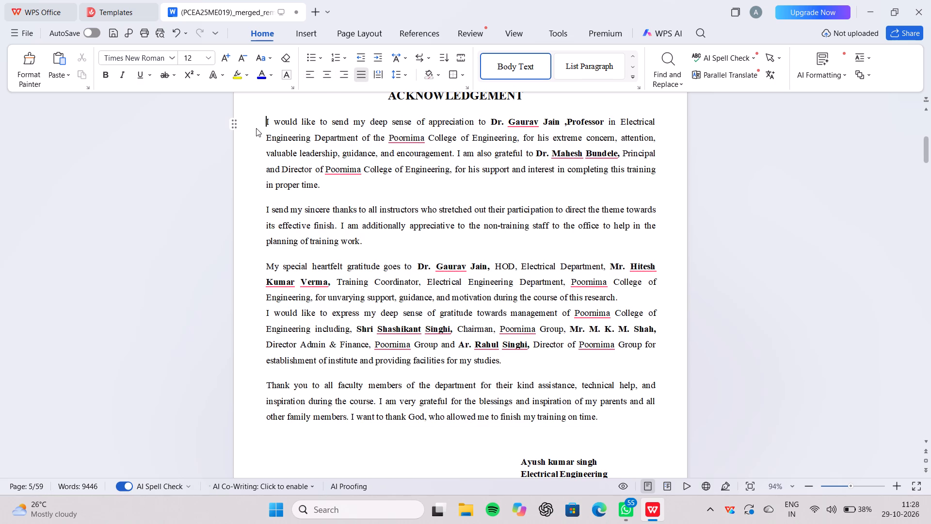
key(space)
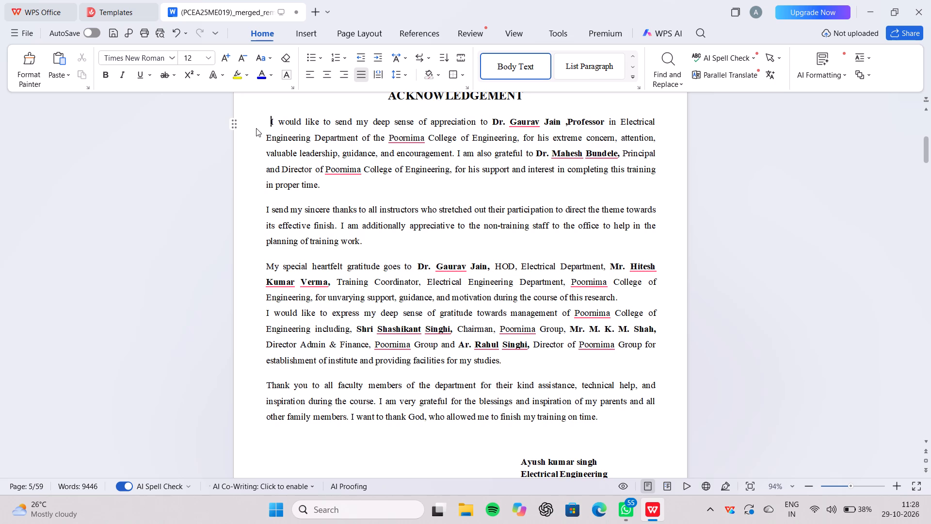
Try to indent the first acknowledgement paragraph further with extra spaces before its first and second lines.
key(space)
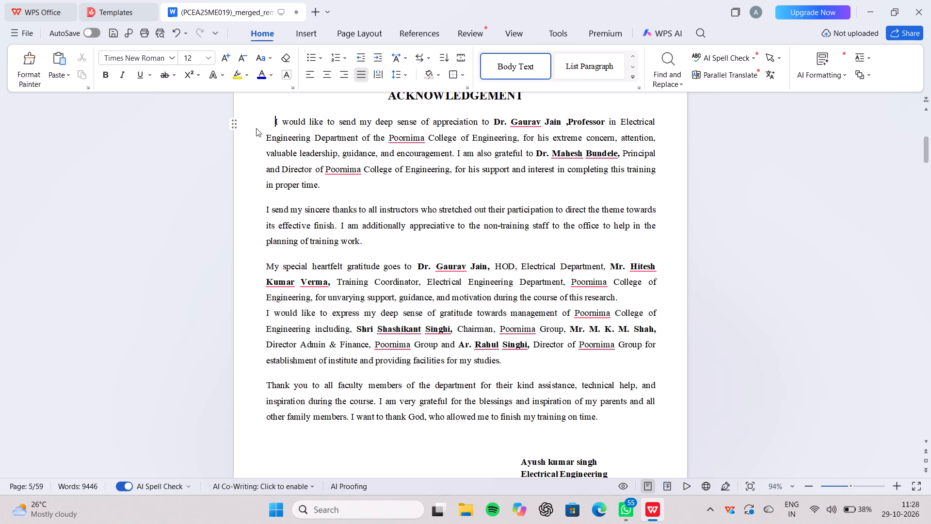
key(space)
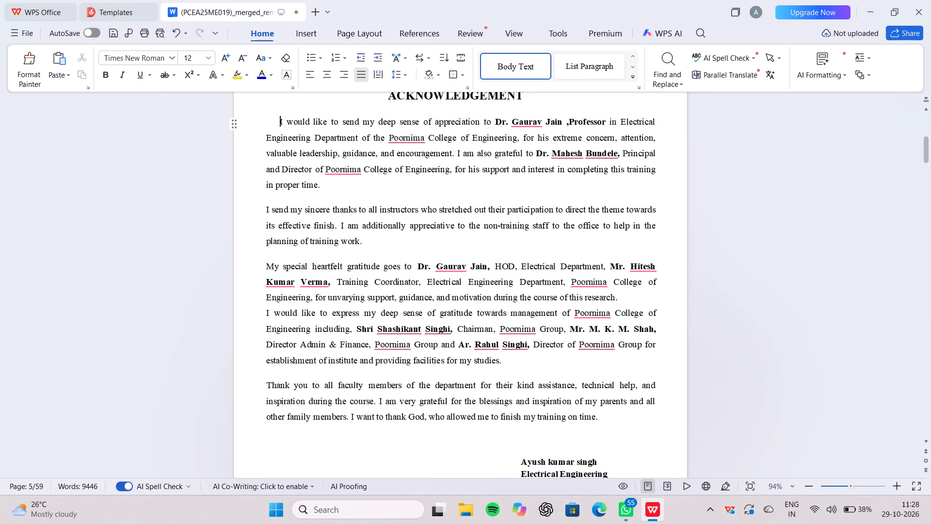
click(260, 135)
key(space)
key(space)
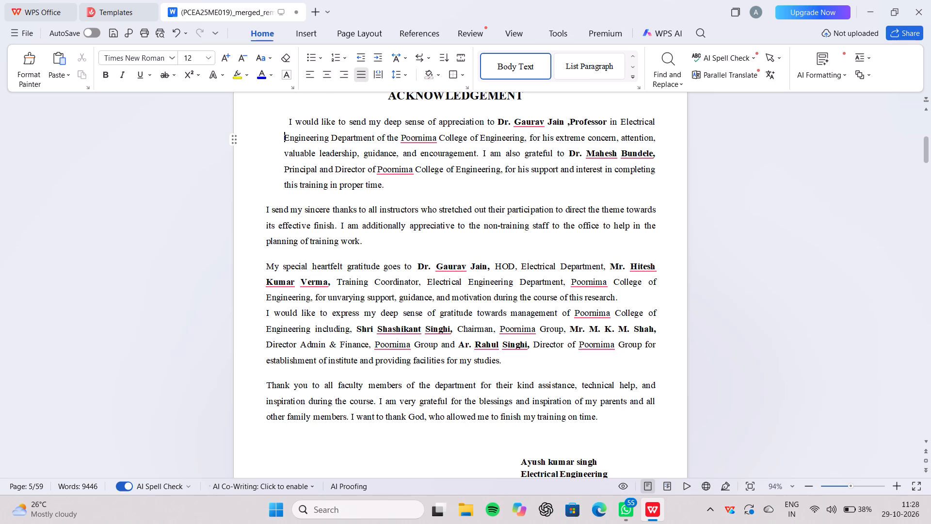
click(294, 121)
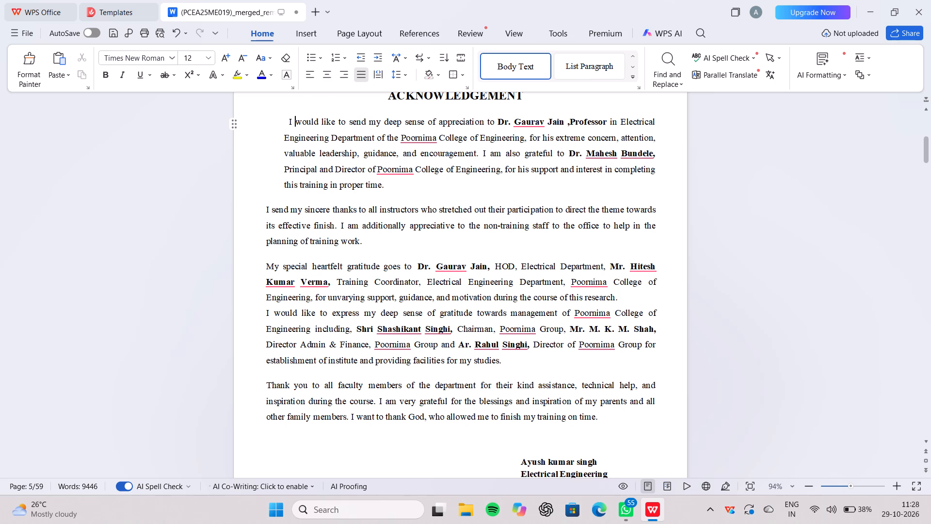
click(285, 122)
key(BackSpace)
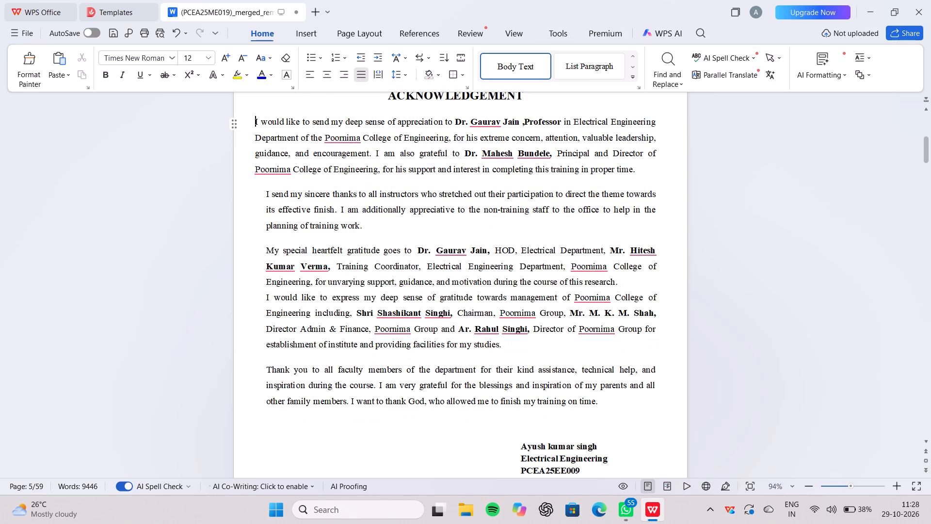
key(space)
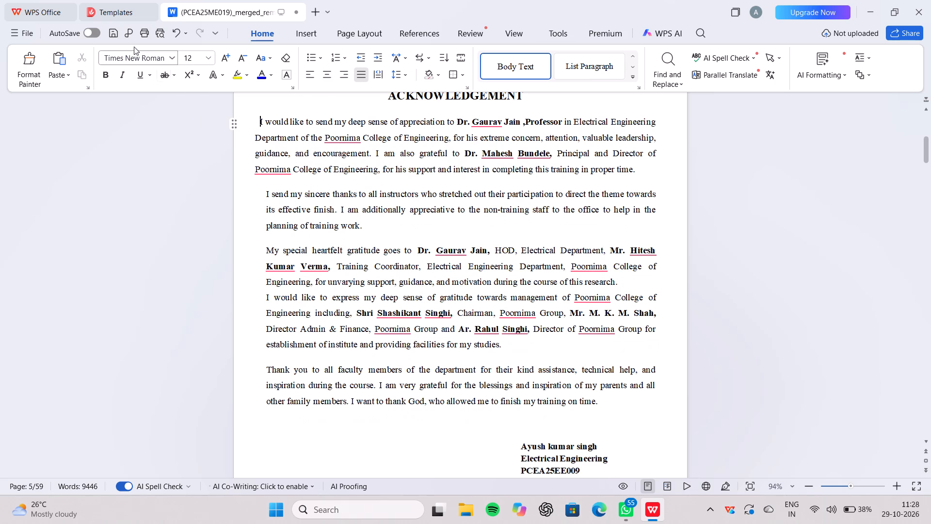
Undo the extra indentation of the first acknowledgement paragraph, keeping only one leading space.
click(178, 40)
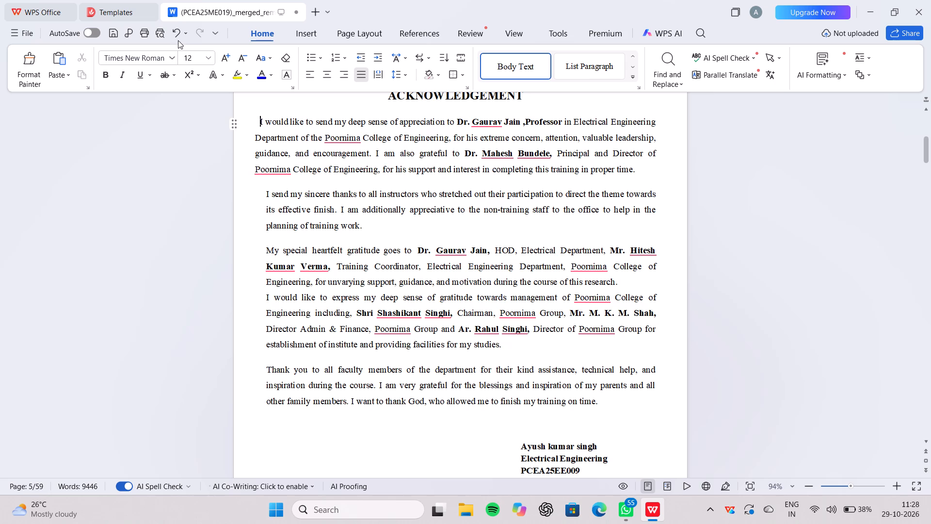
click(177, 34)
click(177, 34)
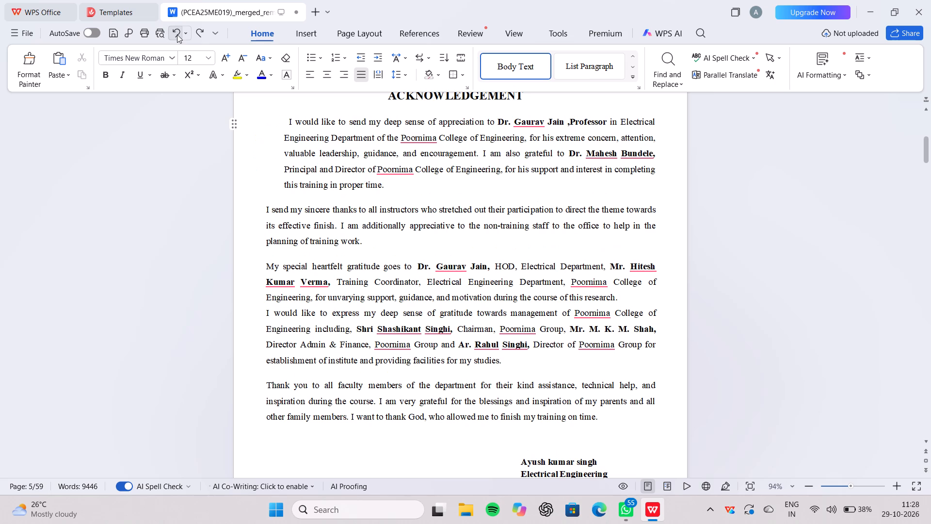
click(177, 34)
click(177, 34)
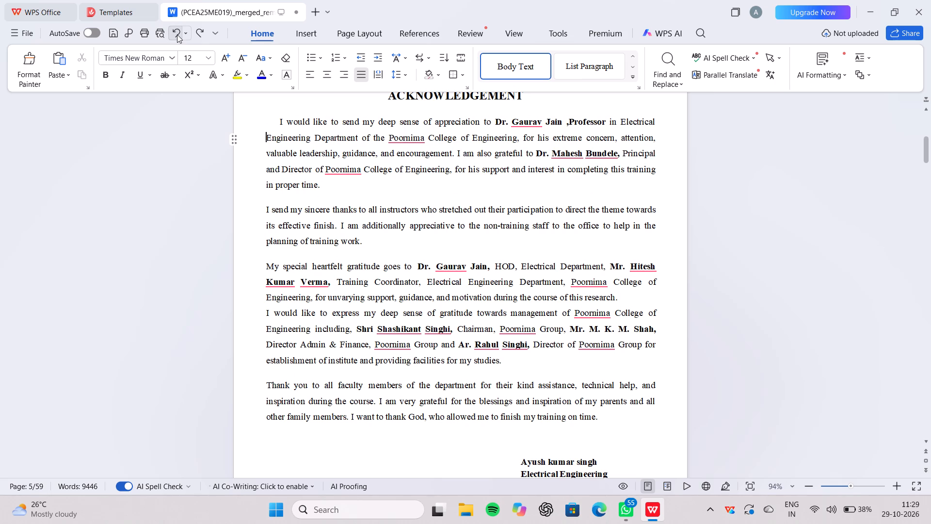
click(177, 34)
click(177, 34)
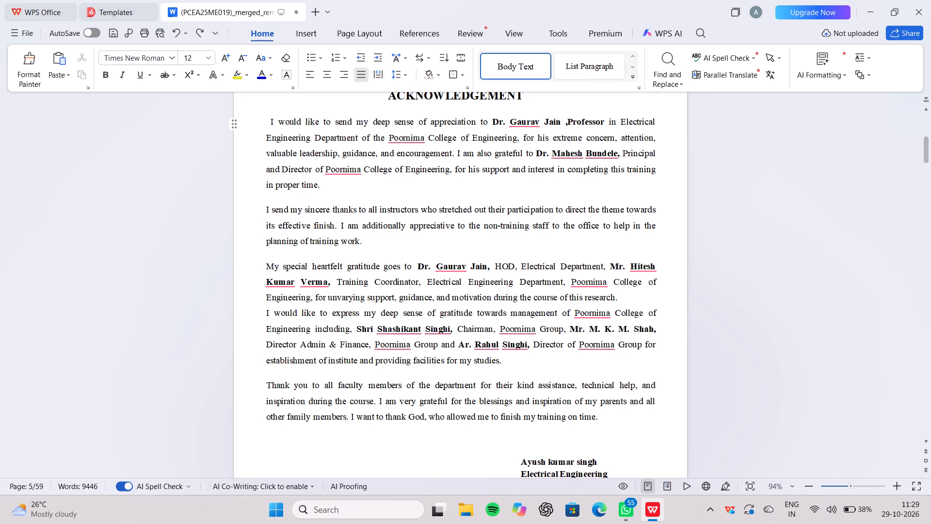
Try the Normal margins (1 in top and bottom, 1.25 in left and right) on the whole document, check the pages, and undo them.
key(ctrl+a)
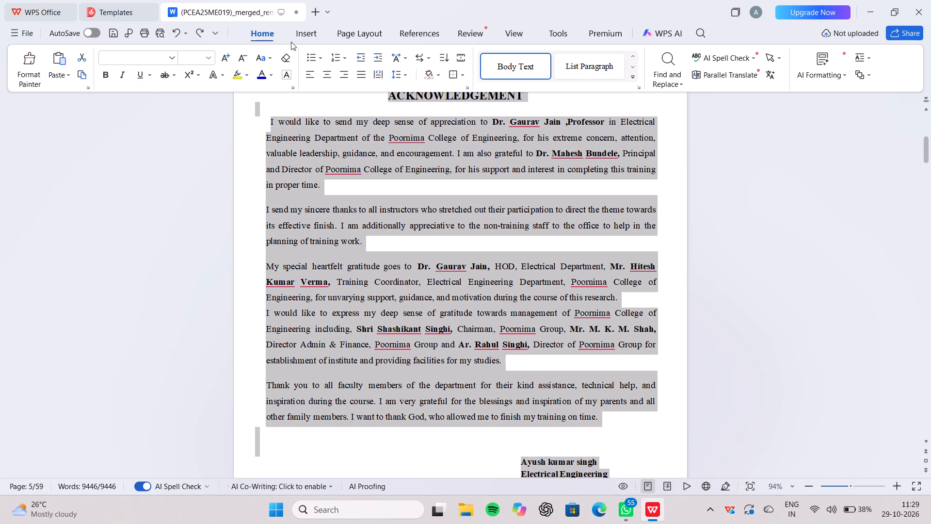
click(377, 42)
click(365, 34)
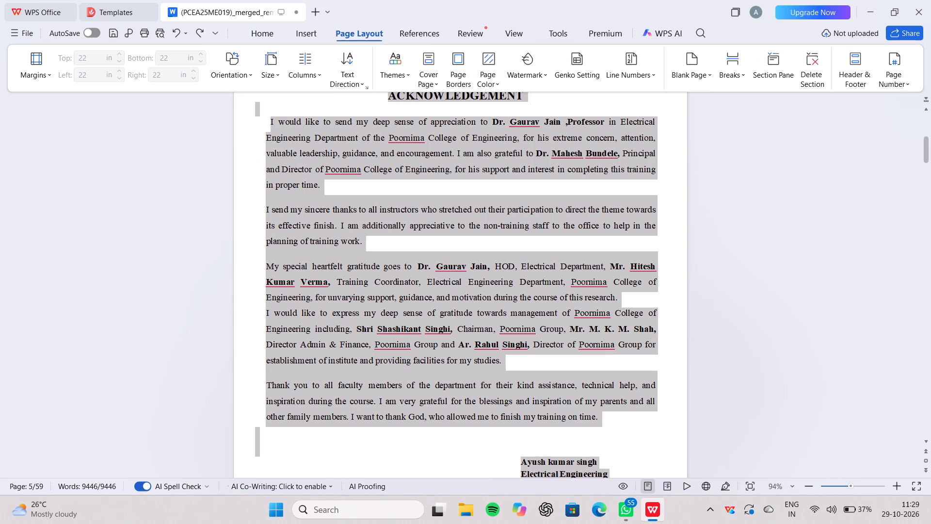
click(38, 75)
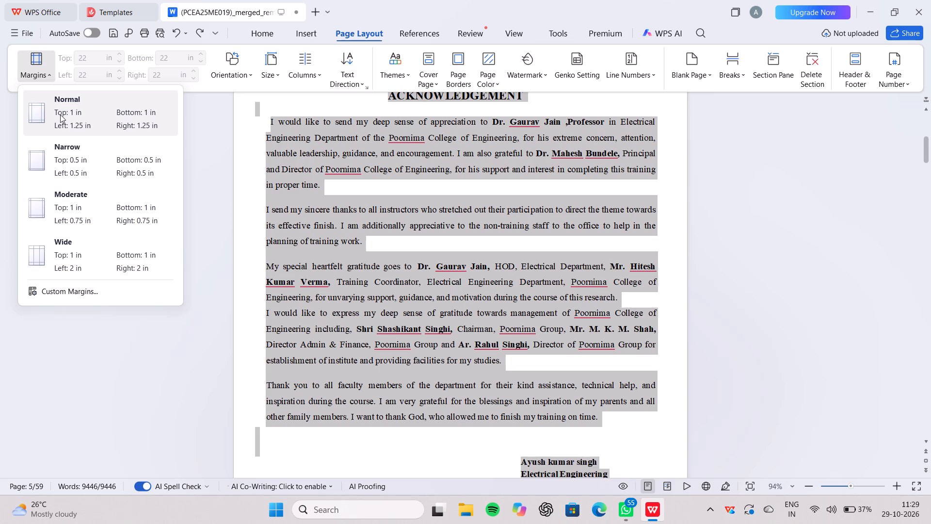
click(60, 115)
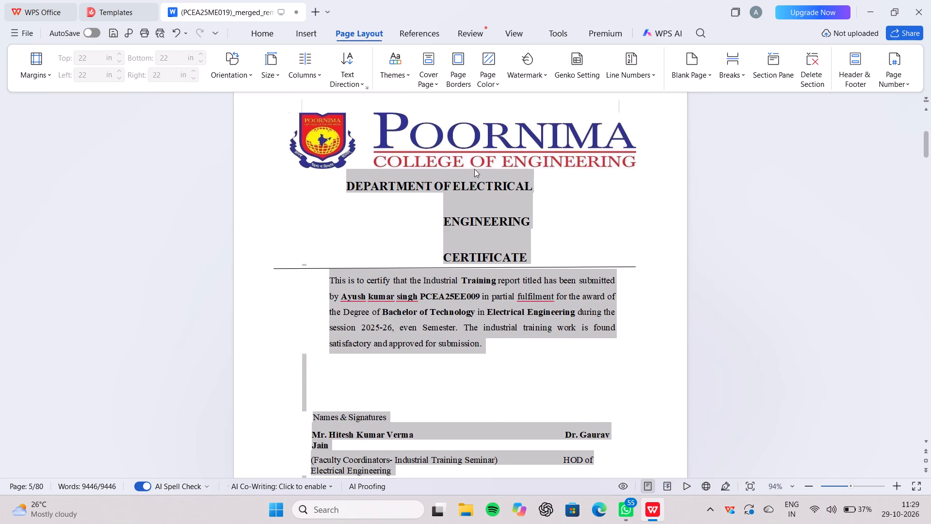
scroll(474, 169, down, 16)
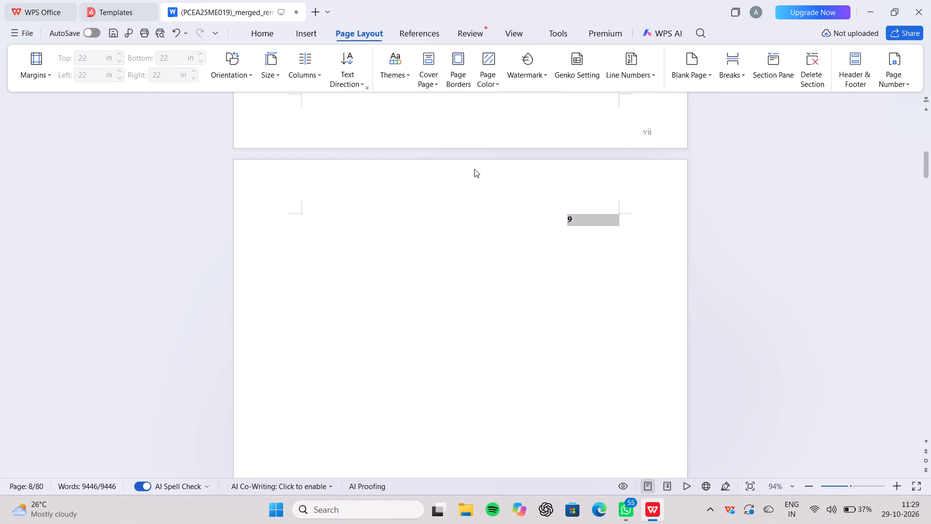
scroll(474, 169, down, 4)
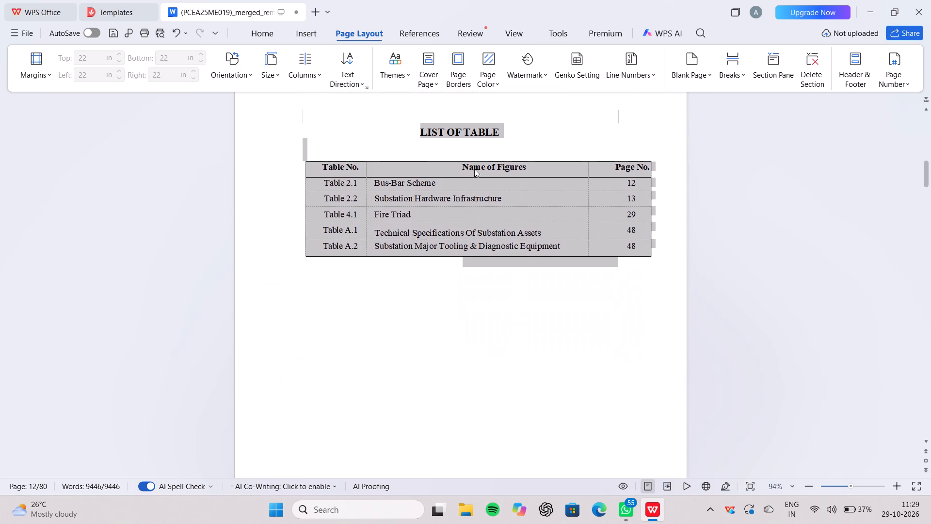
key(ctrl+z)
Look back through the report's page layout from the appendices to the cover page.
scroll(474, 169, up, 5)
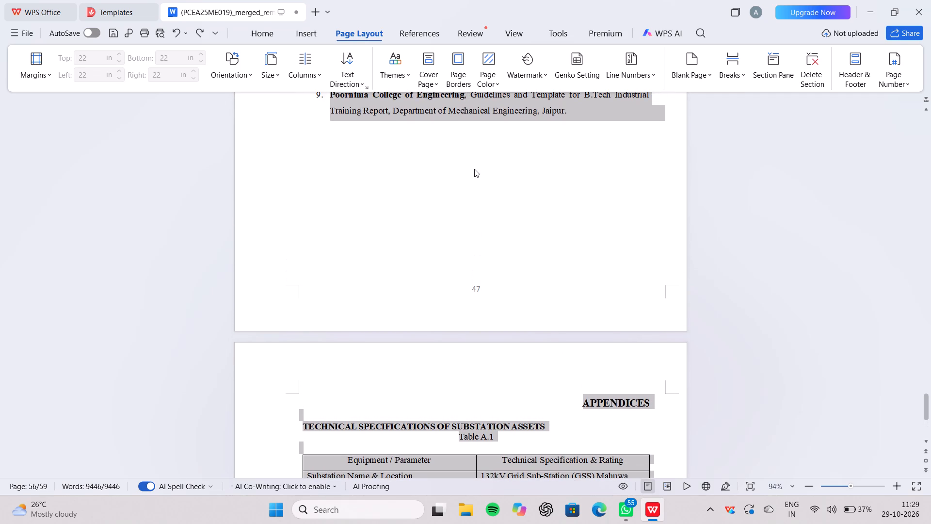
scroll(430, 128, up, 3)
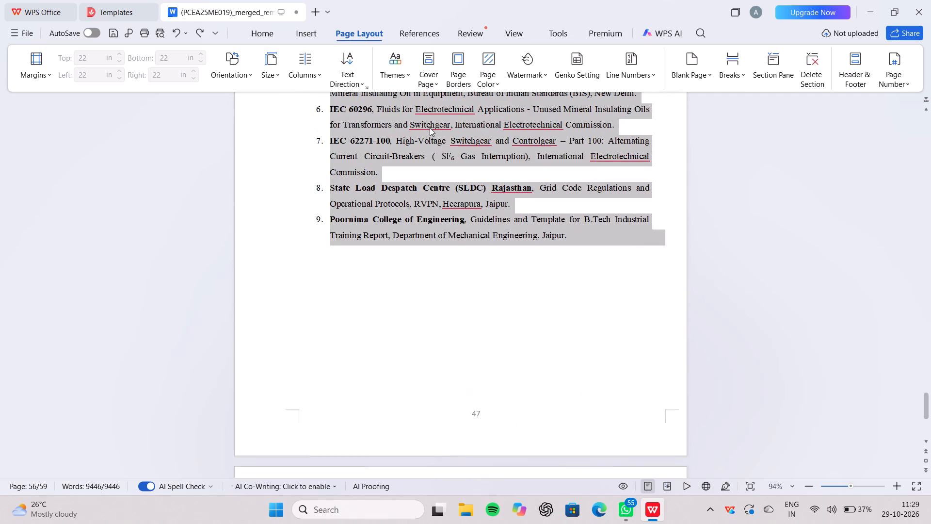
scroll(430, 128, up, 20)
scroll(430, 128, up, 2)
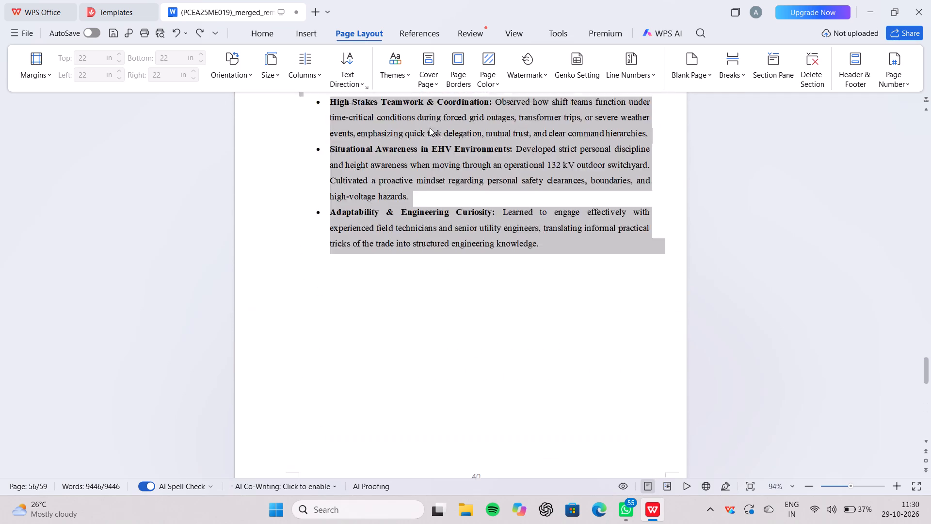
scroll(430, 128, up, 20)
scroll(430, 128, up, 2)
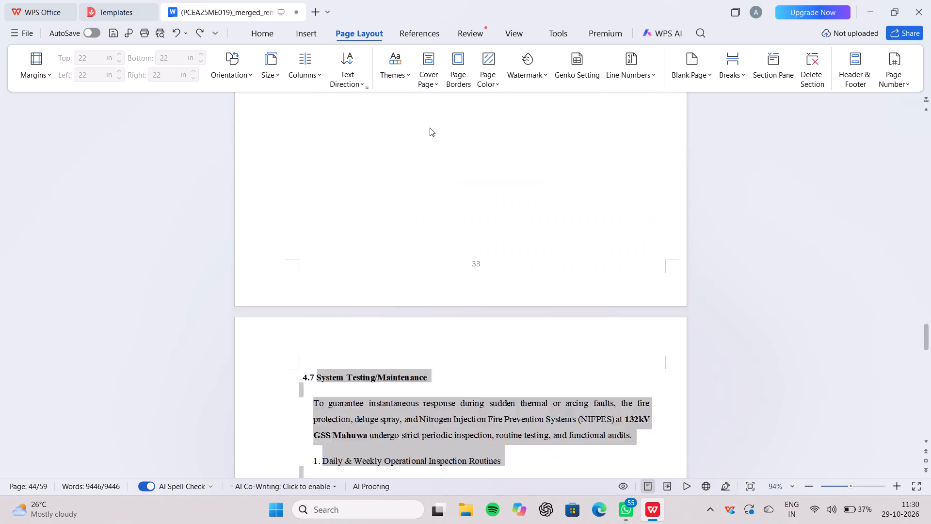
scroll(430, 128, up, 13)
scroll(430, 128, up, 8)
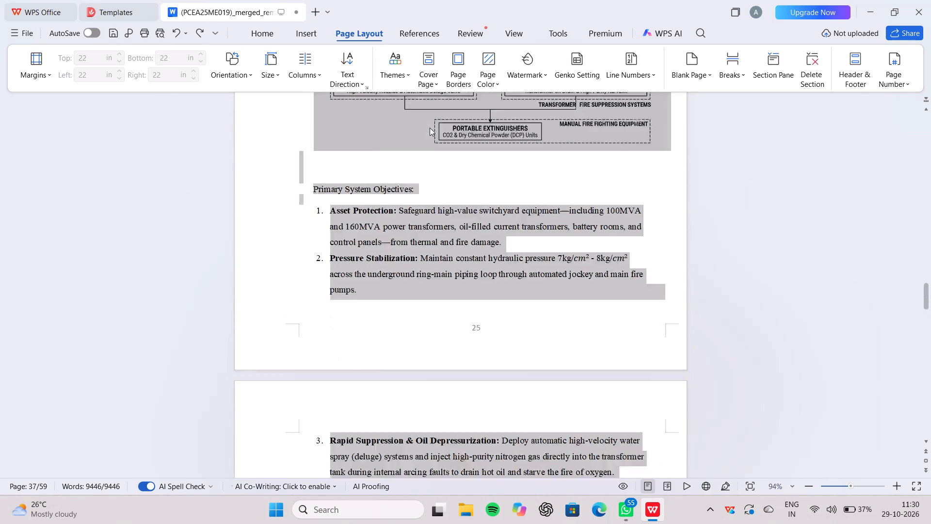
scroll(430, 128, up, 16)
scroll(430, 128, up, 8)
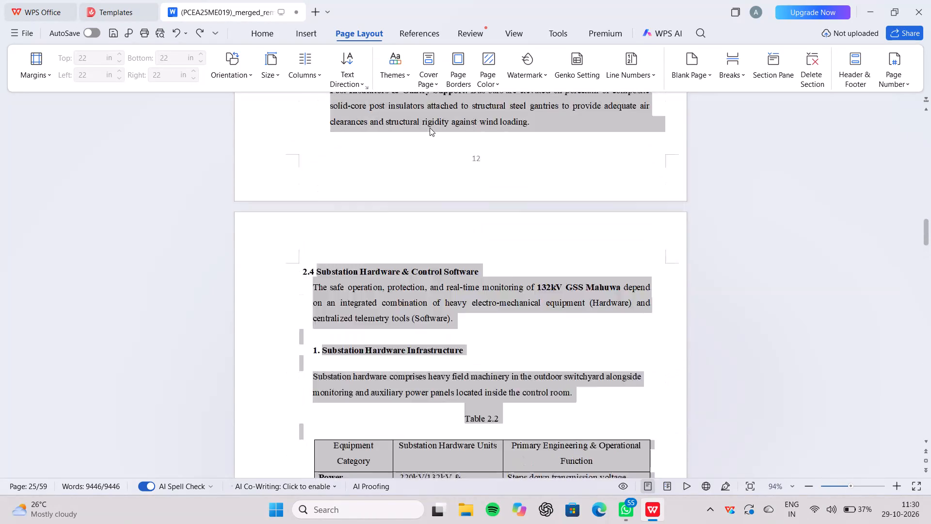
scroll(430, 128, up, 5)
scroll(430, 128, up, 20)
scroll(430, 128, up, 5)
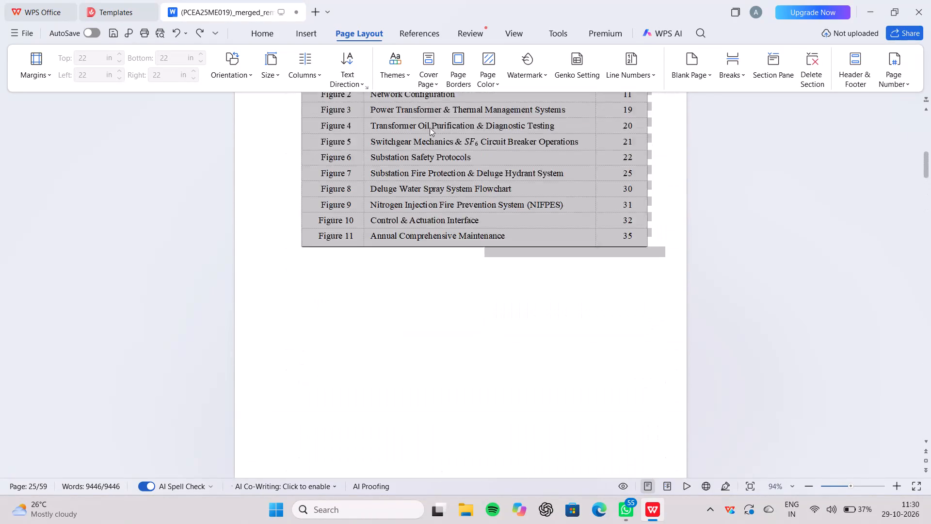
scroll(430, 128, up, 5)
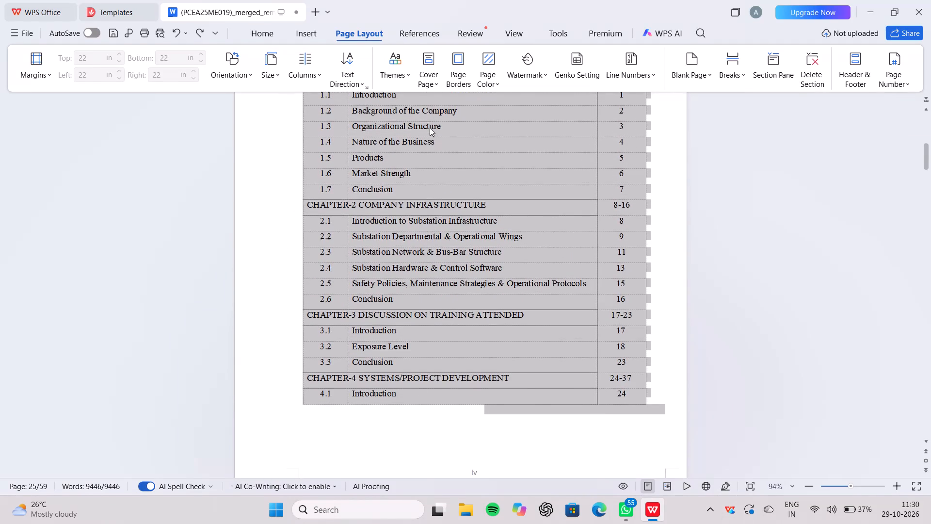
click(430, 128)
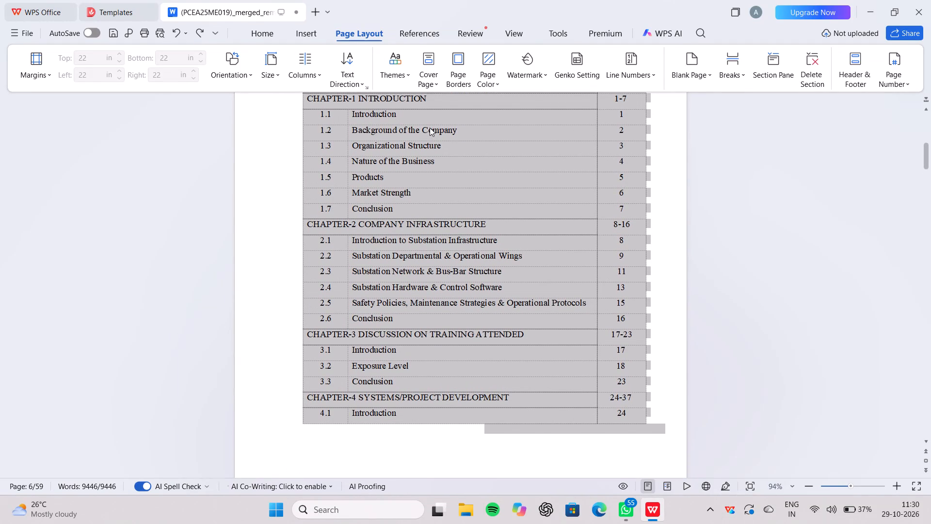
scroll(430, 128, up, 16)
scroll(430, 128, up, 8)
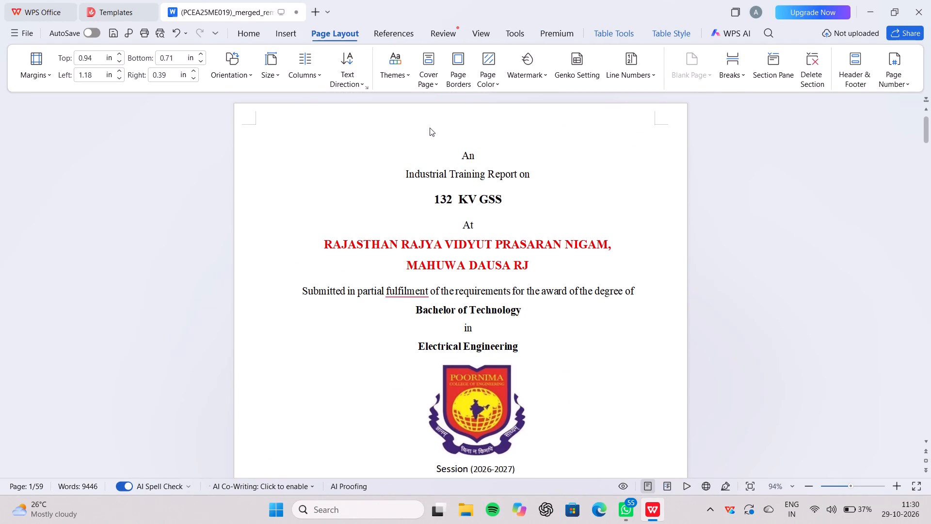
Print all pages of the report with Microsoft Print to PDF, choosing the Downloads folder for the output.
click(148, 36)
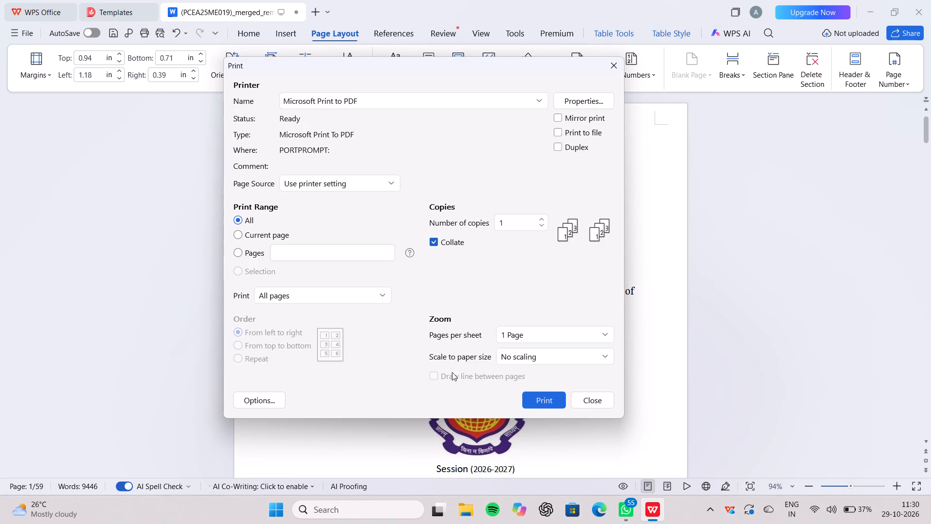
click(546, 403)
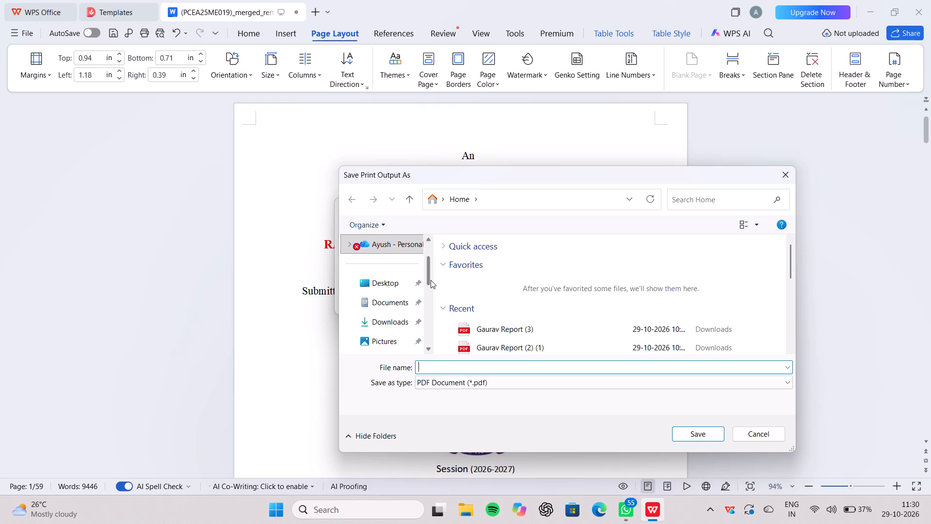
click(401, 327)
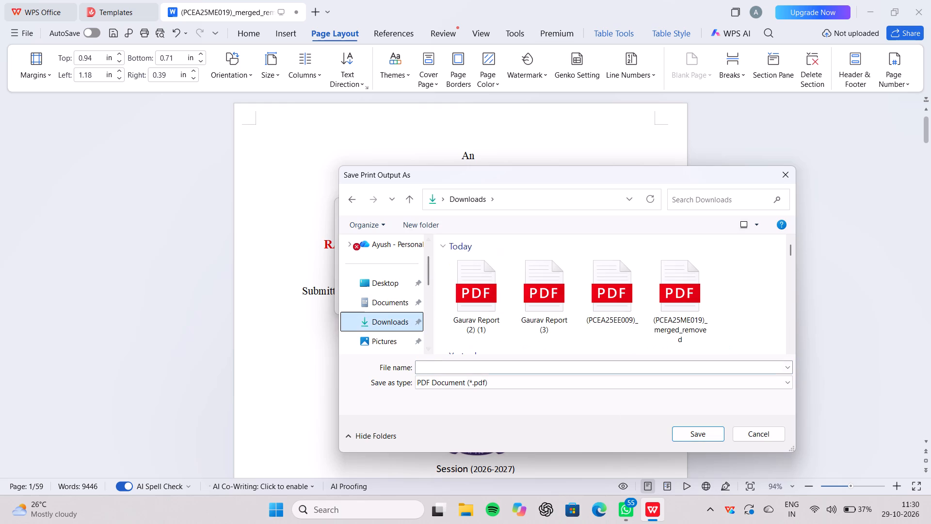
Name the PDF print output "land ke ki report" and save it in the Downloads folder.
click(458, 367)
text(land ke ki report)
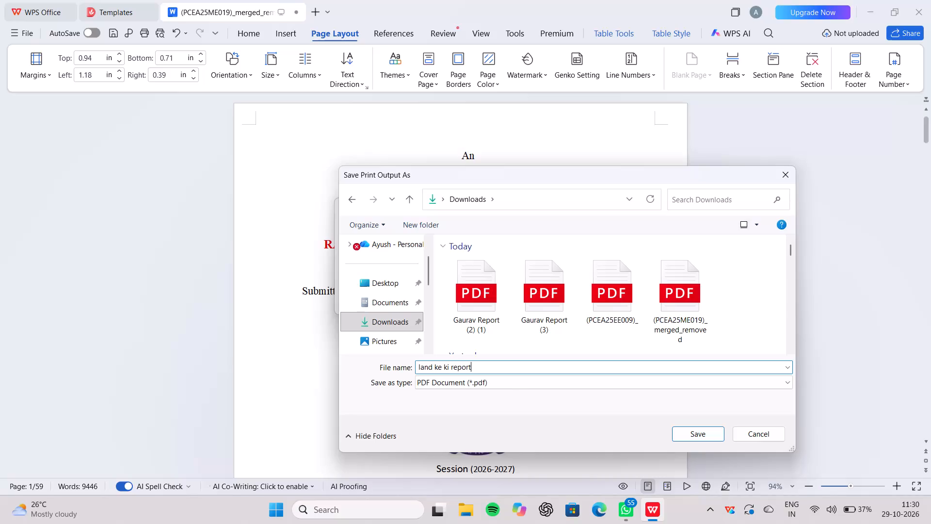